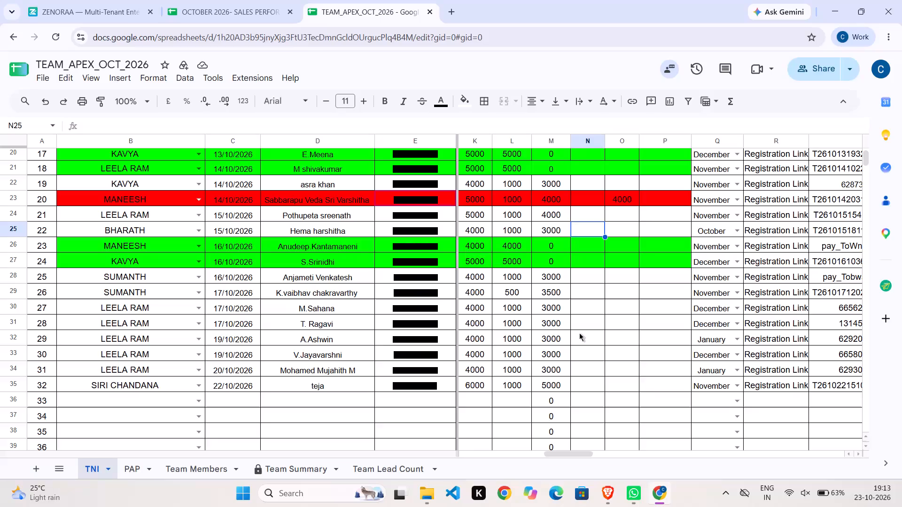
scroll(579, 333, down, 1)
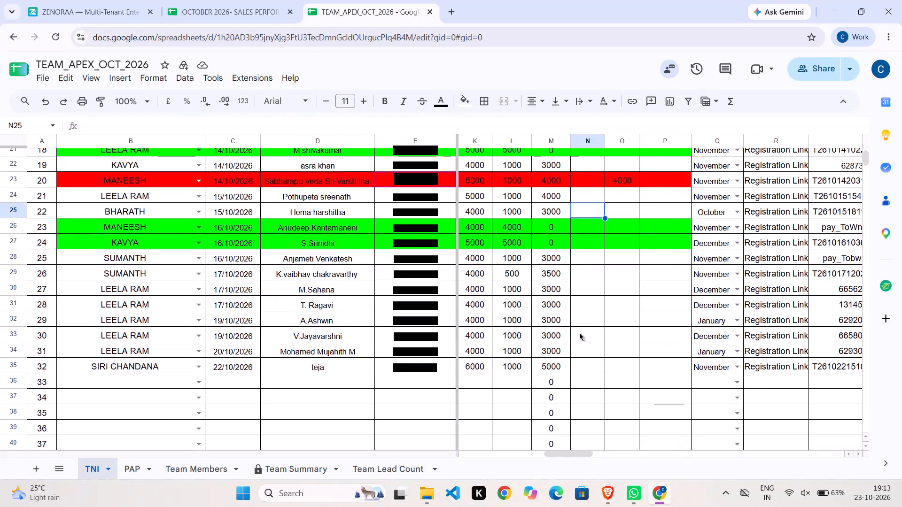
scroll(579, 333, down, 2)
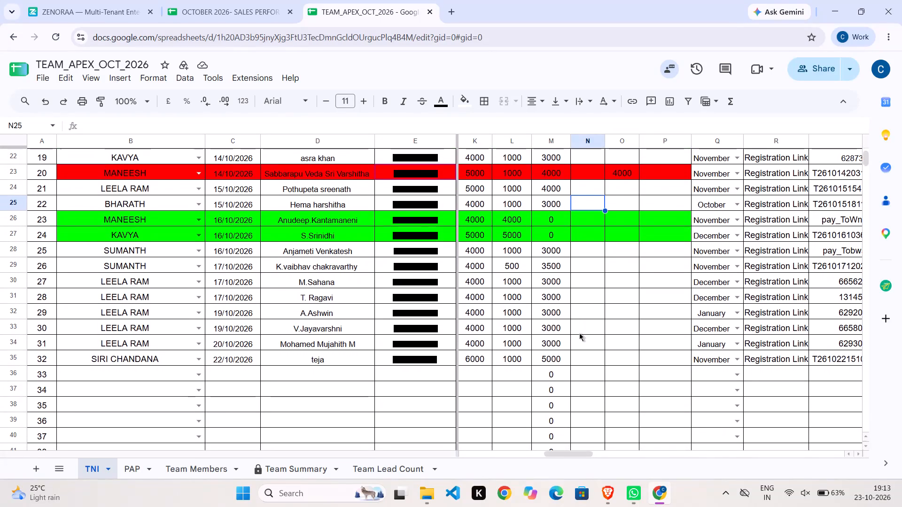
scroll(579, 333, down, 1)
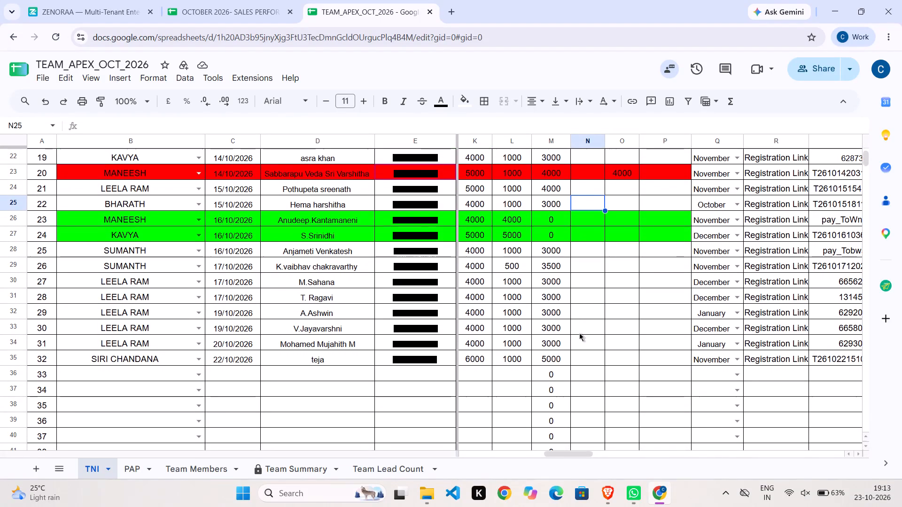
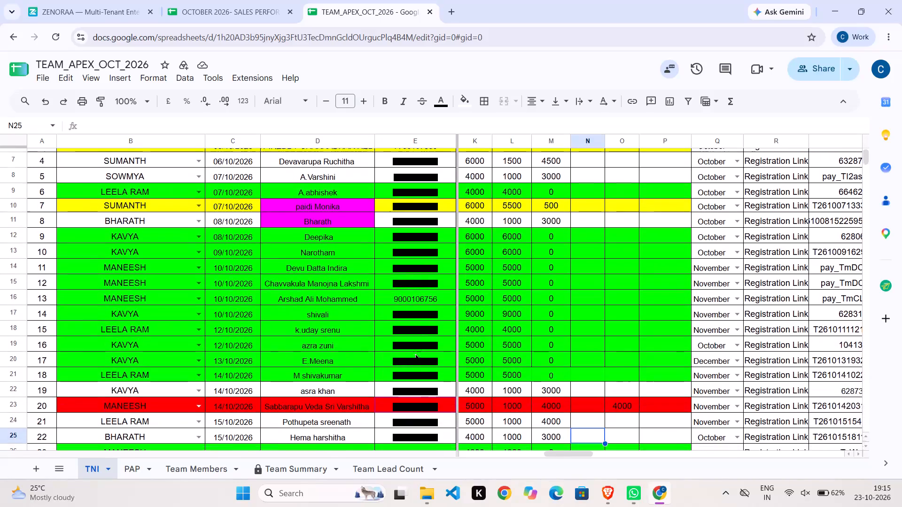
Examine the mid-to-late October registrations in the TNI sheet across their college, domain, fee, month opted and transaction ID columns.
scroll(415, 354, down, 3)
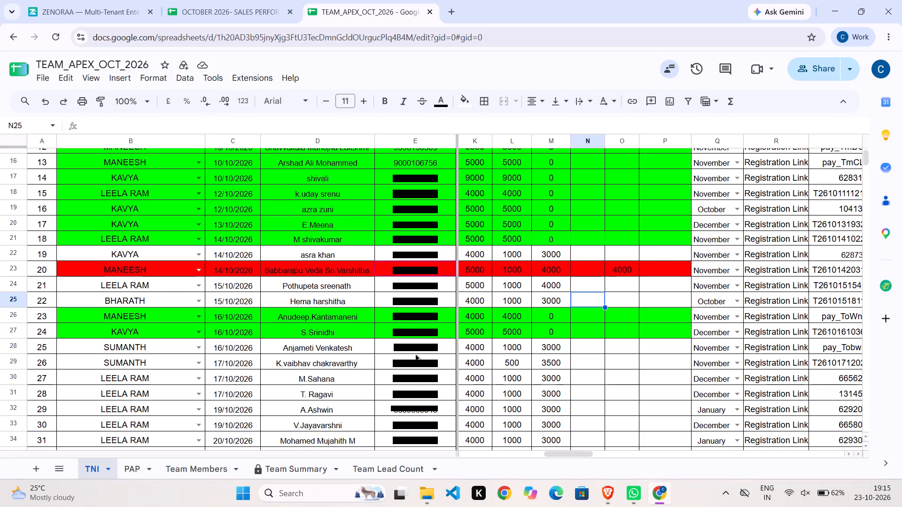
scroll(415, 354, left, 2)
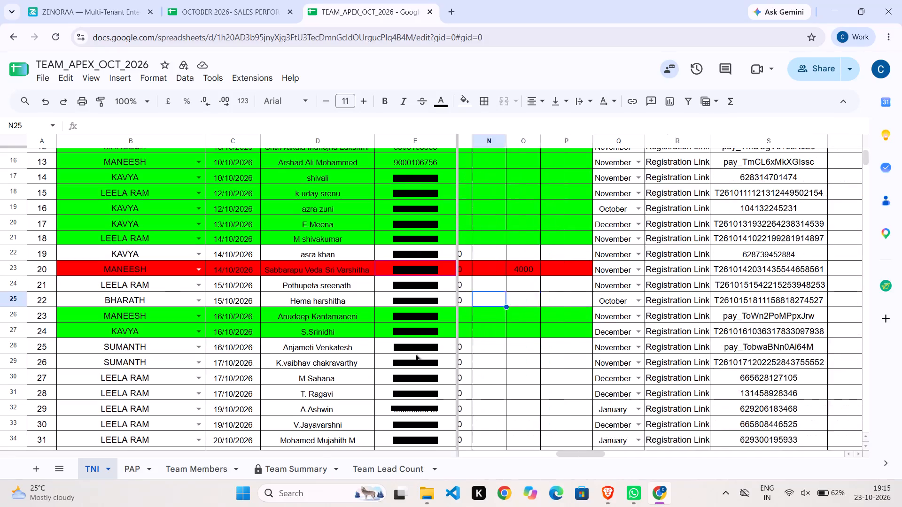
scroll(415, 354, left, 2)
scroll(415, 354, right, 3)
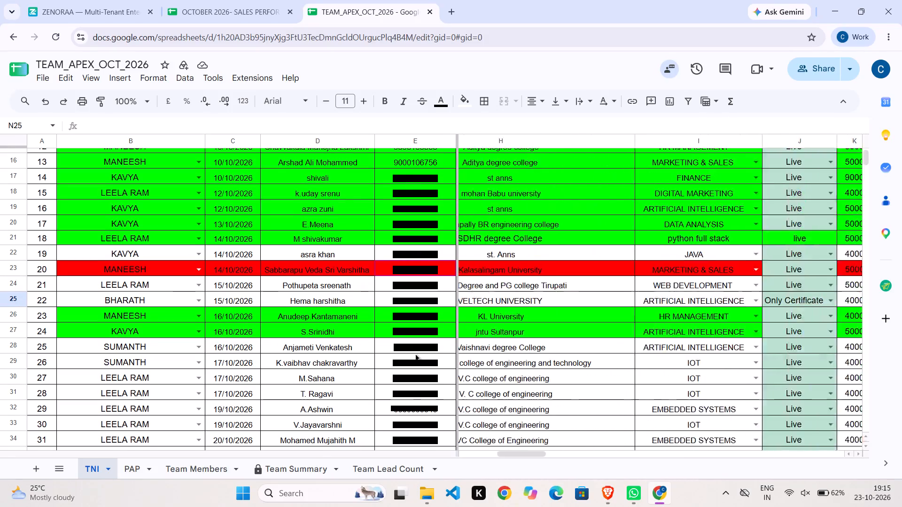
scroll(415, 354, right, 7)
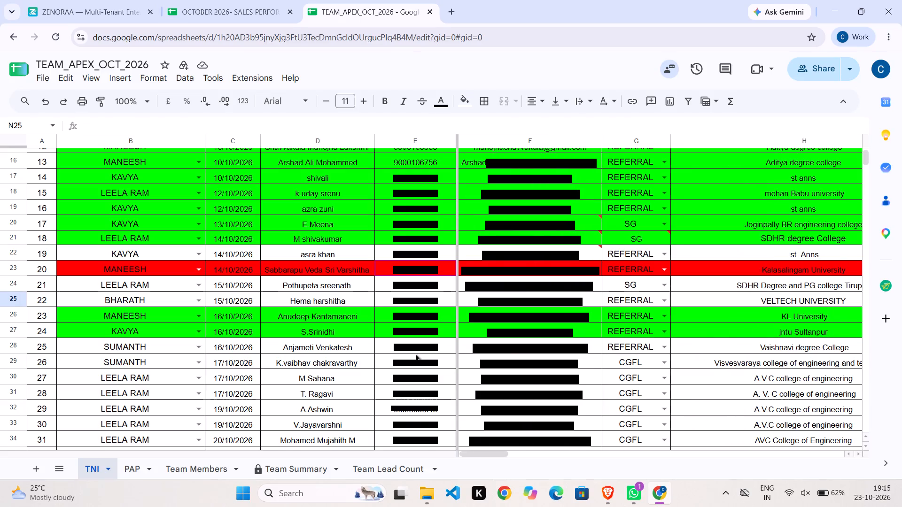
scroll(415, 354, left, 5)
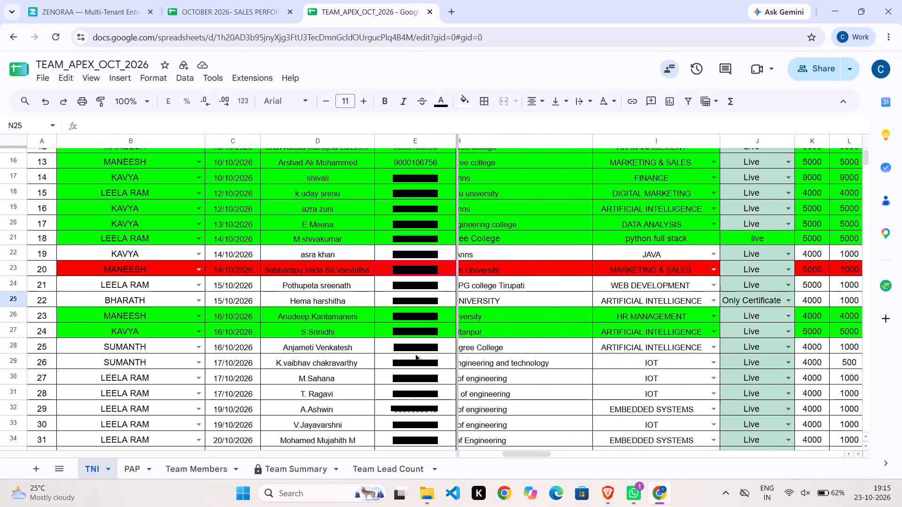
scroll(415, 354, right, 7)
scroll(415, 354, left, 6)
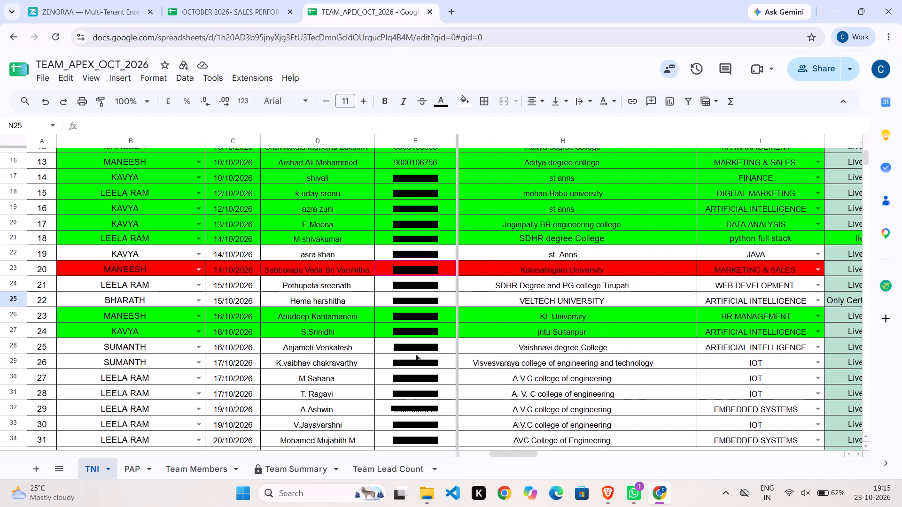
scroll(415, 354, left, 6)
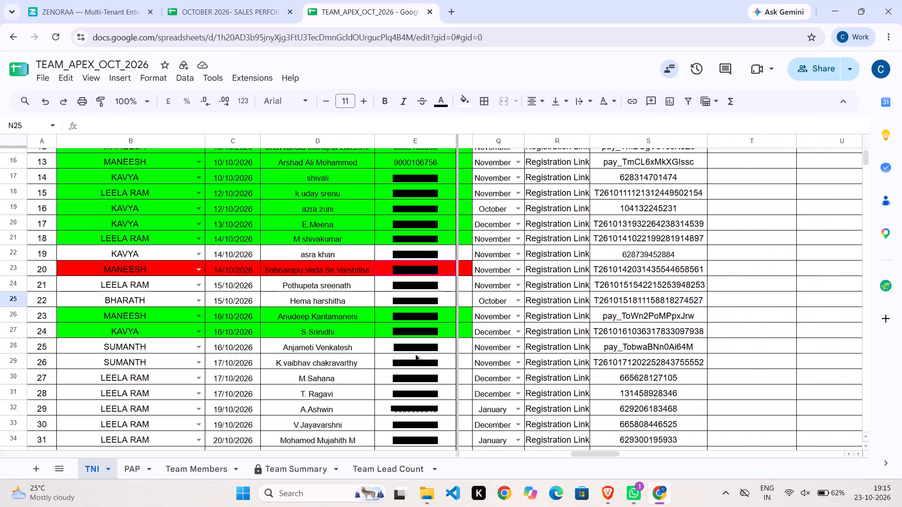
scroll(415, 354, left, 1)
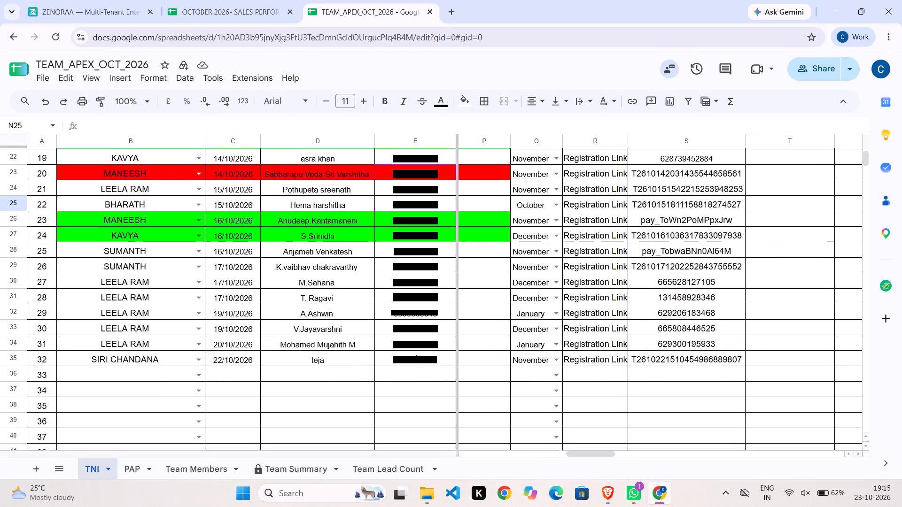
scroll(415, 354, left, 1)
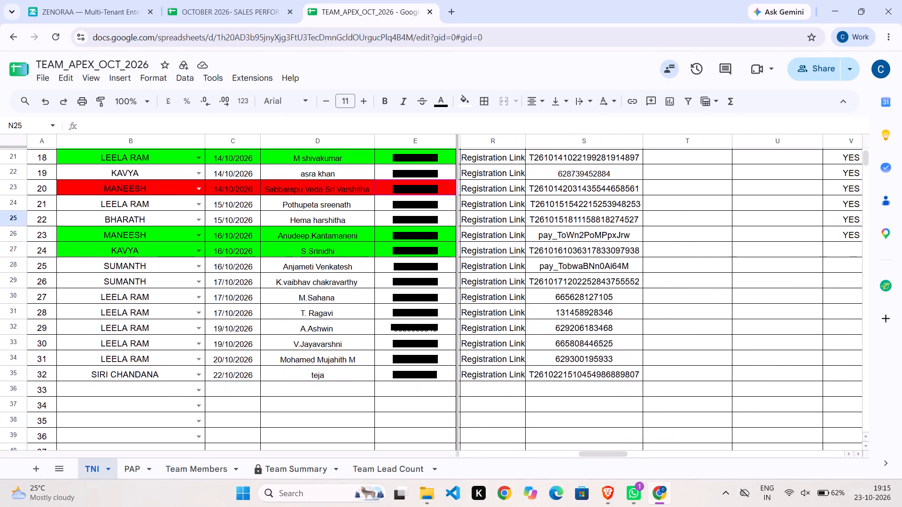
scroll(415, 354, left, 1)
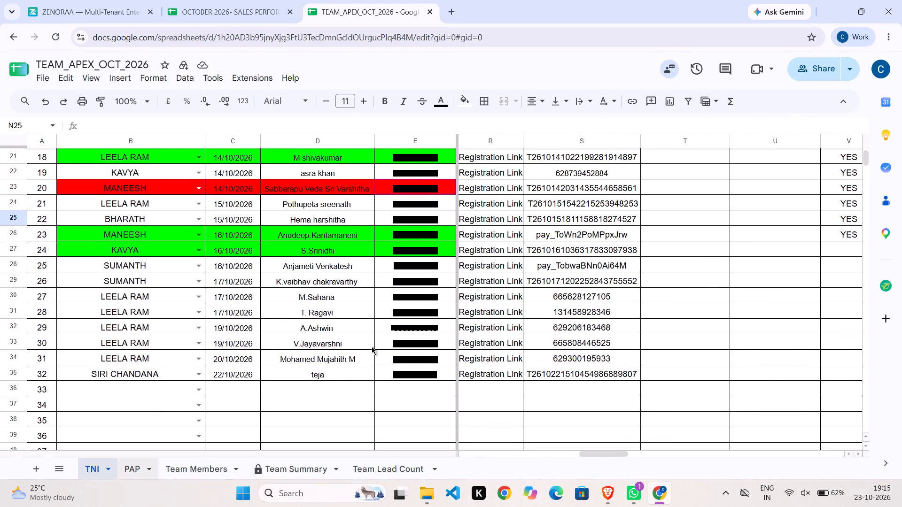
Examine the summary rows and early October registrations at the top of the TNI sheet, including college, domain, fee and payment columns.
scroll(372, 346, up, 5)
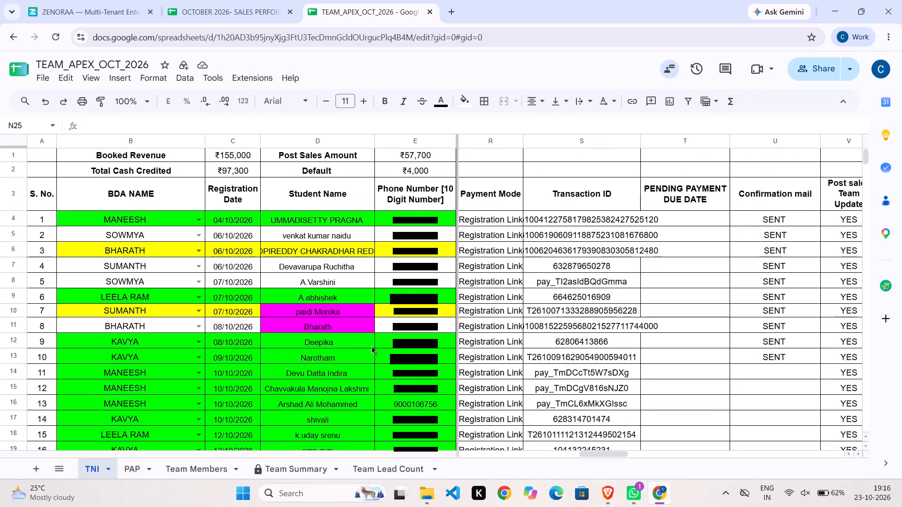
scroll(372, 346, right, 6)
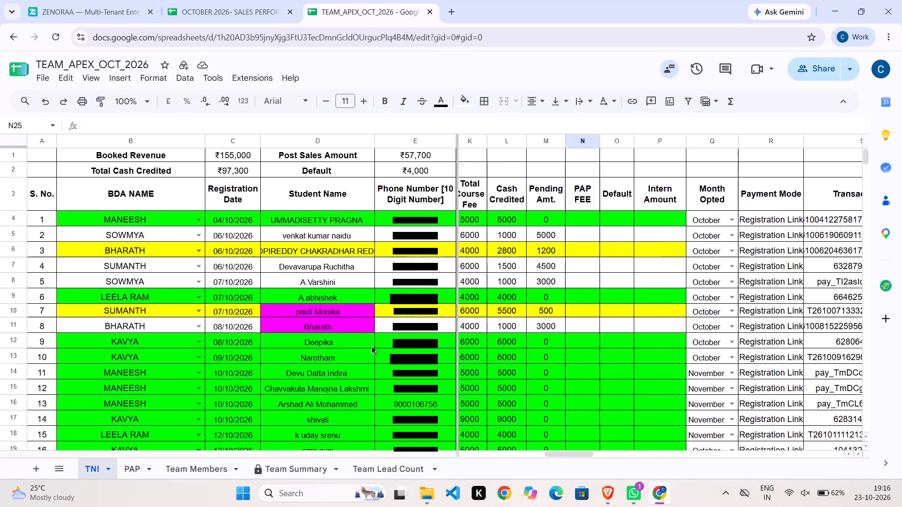
scroll(372, 346, right, 7)
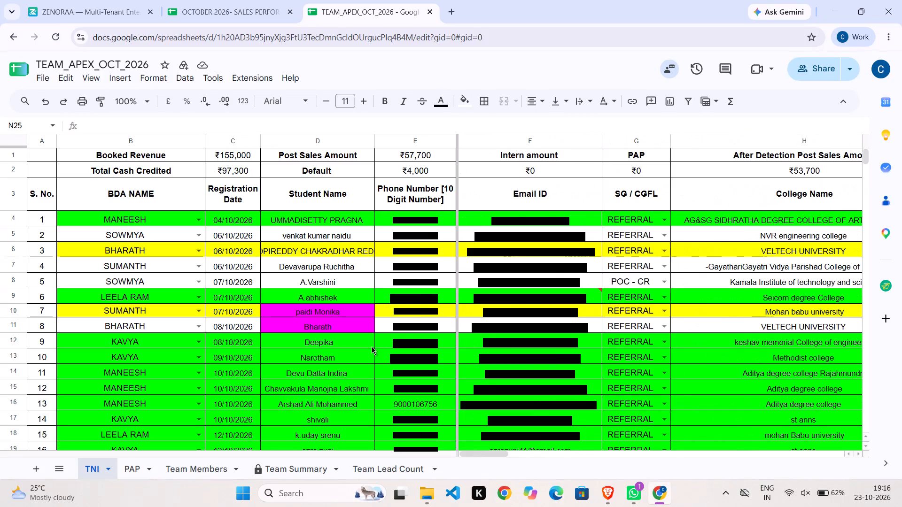
scroll(591, 317, left, 6)
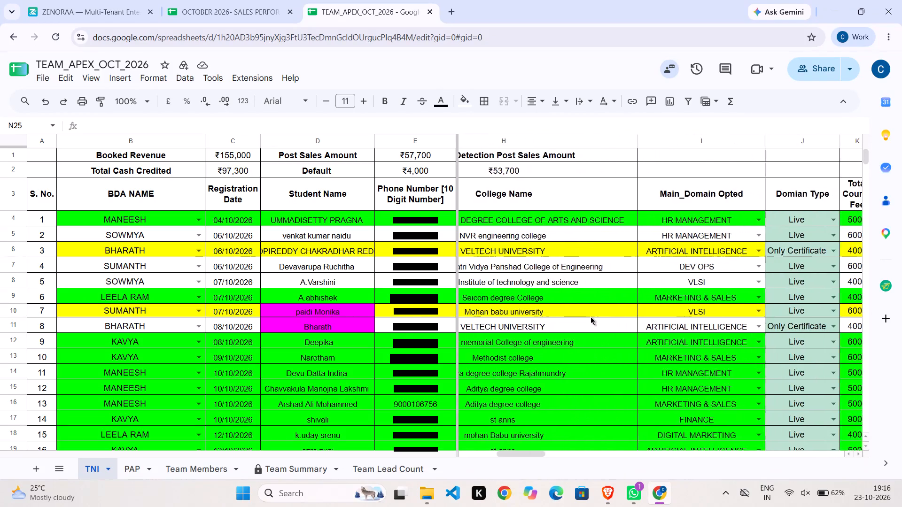
scroll(591, 317, left, 2)
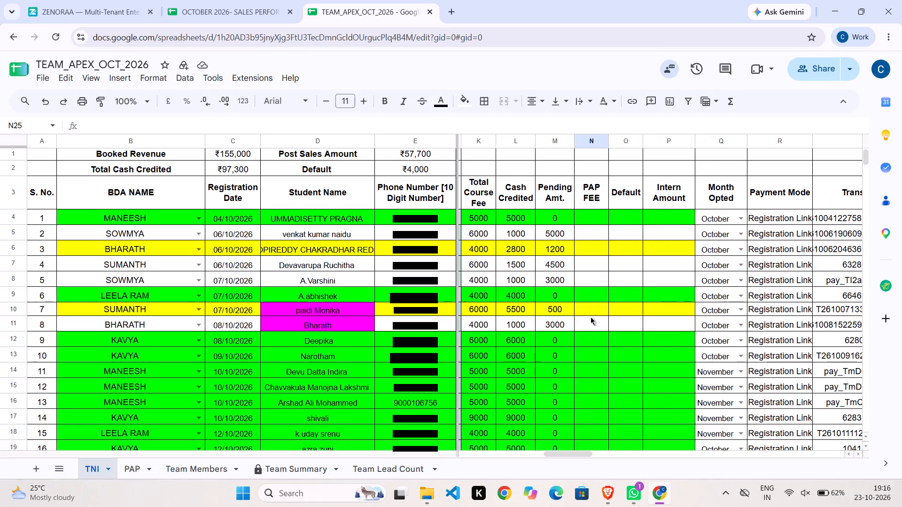
scroll(591, 317, left, 2)
scroll(591, 317, down, 2)
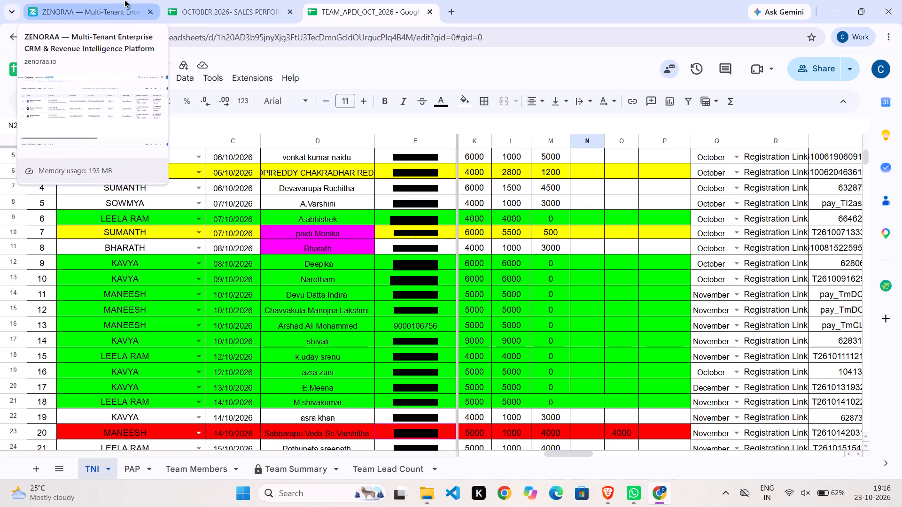
Switch to the ZENORAA CRM and examine the filtered new leads, including their owner, college, department, year of study and update date.
click(92, 12)
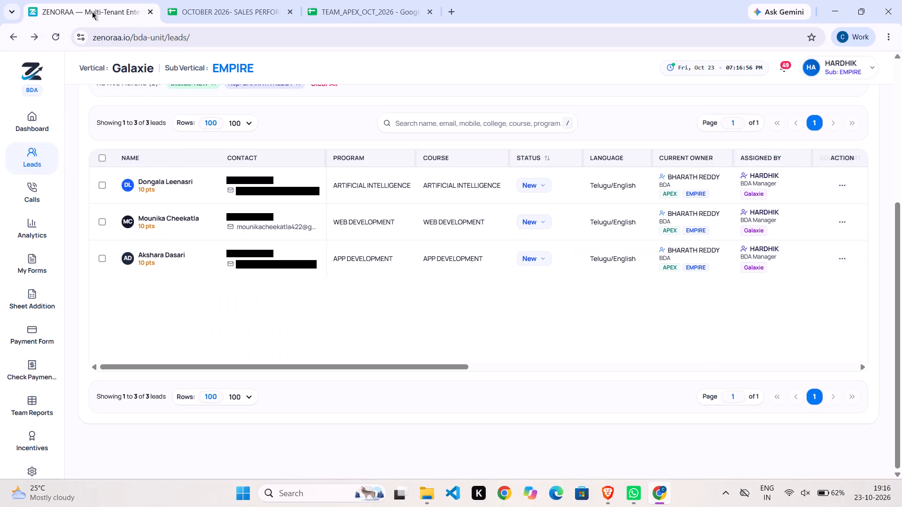
scroll(315, 211, up, 3)
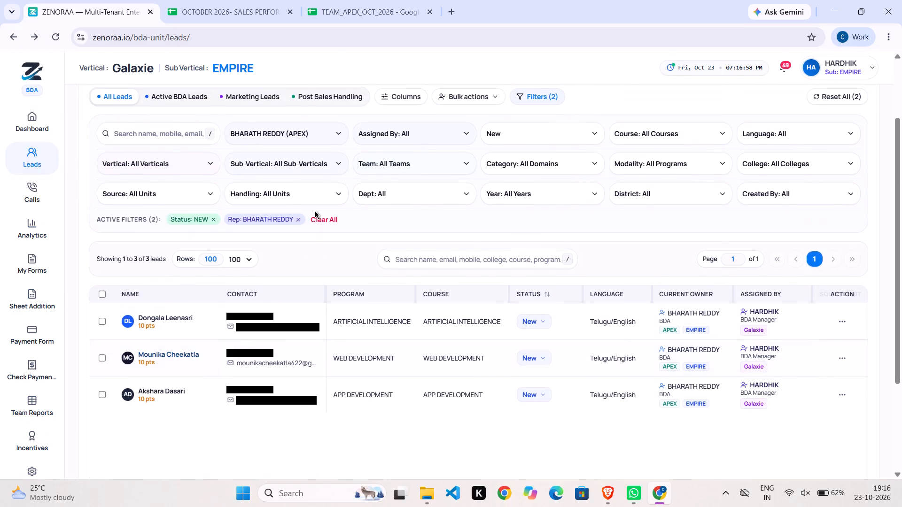
scroll(315, 211, right, 1)
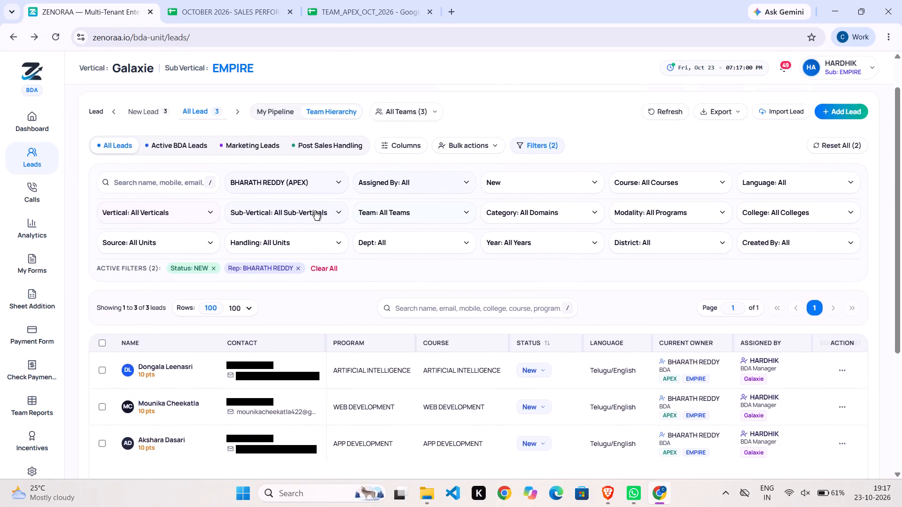
scroll(315, 211, right, 1)
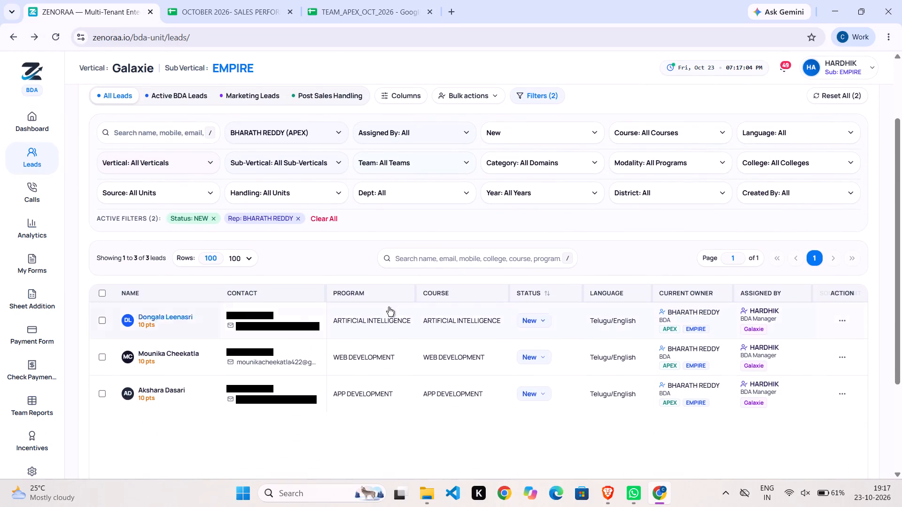
scroll(389, 307, down, 2)
scroll(389, 307, left, 7)
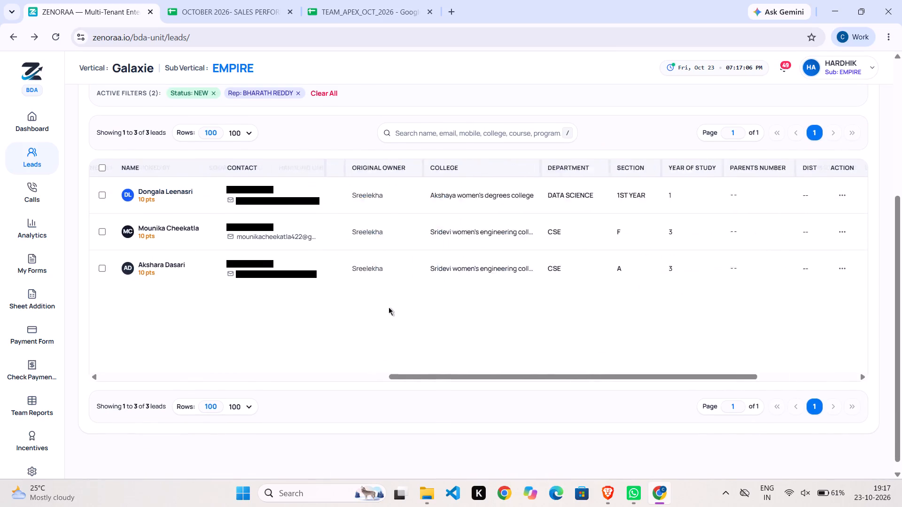
scroll(389, 307, left, 2)
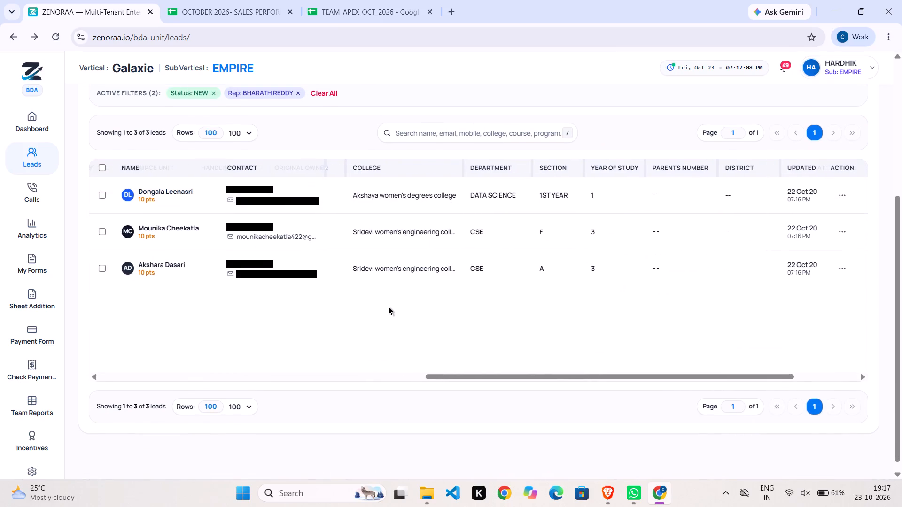
scroll(389, 307, left, 1)
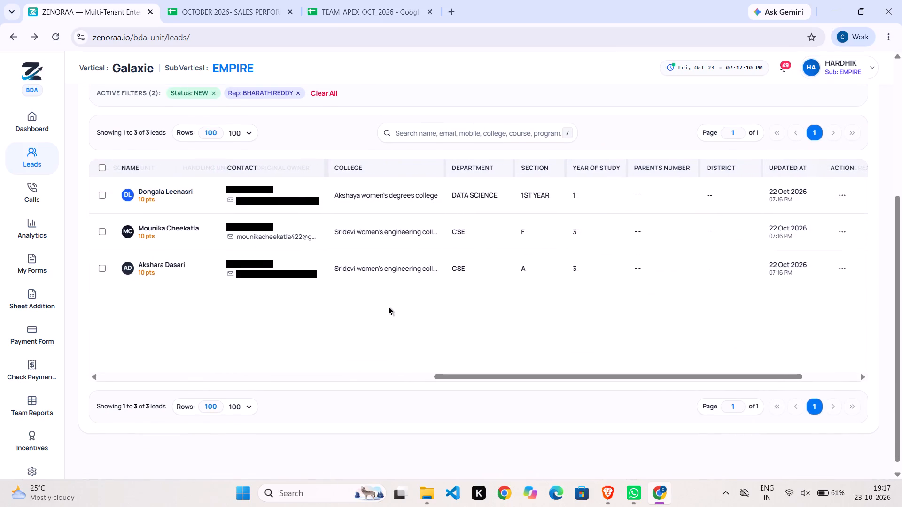
scroll(389, 307, left, 1)
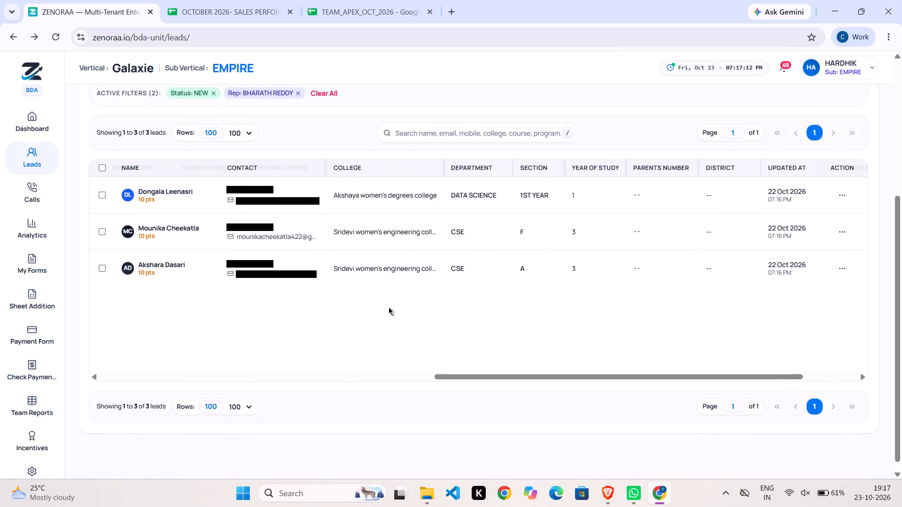
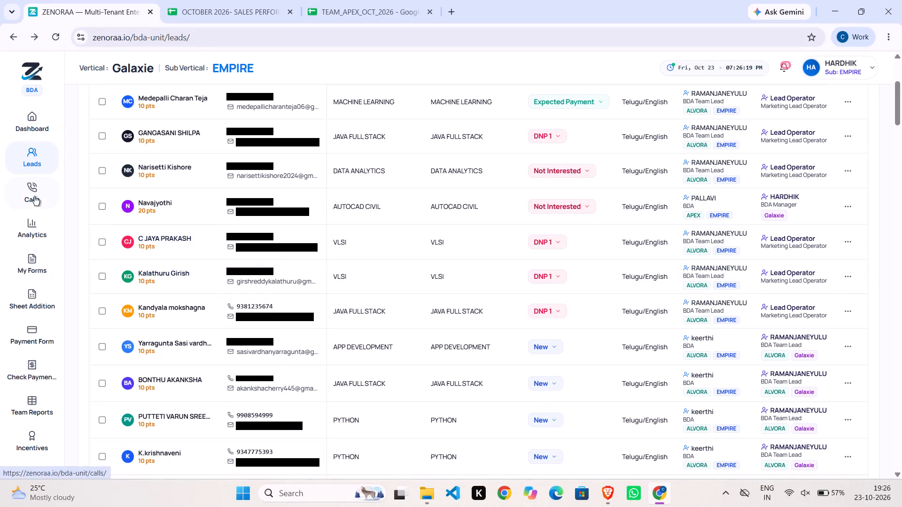
Open the installment payment form and run a quick payment search for the student's mobile number.
click(34, 329)
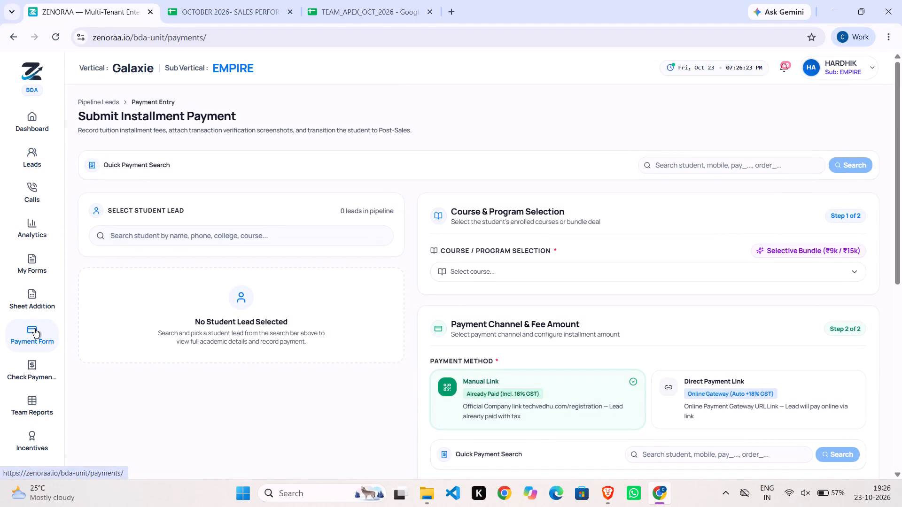
click(700, 165)
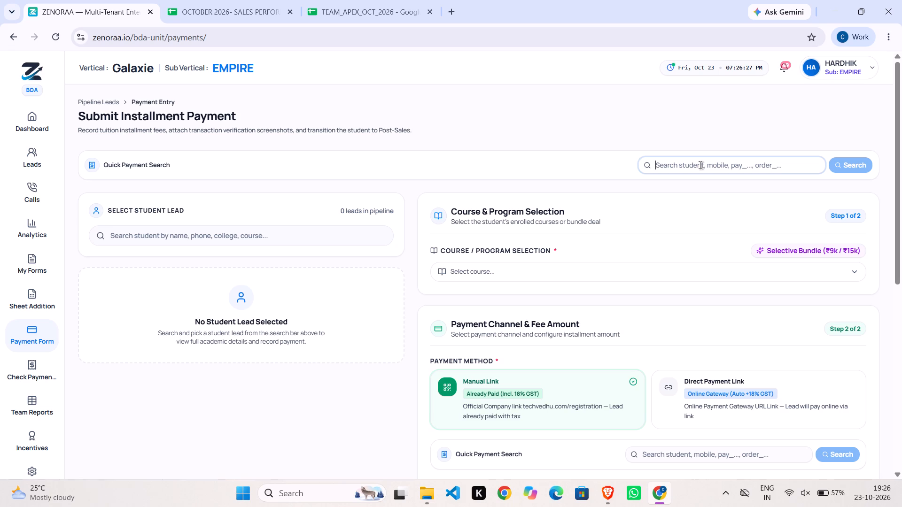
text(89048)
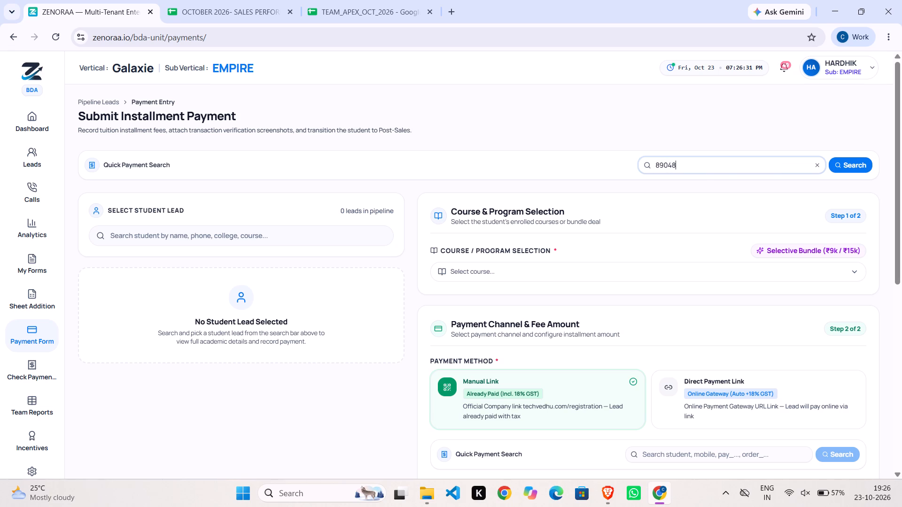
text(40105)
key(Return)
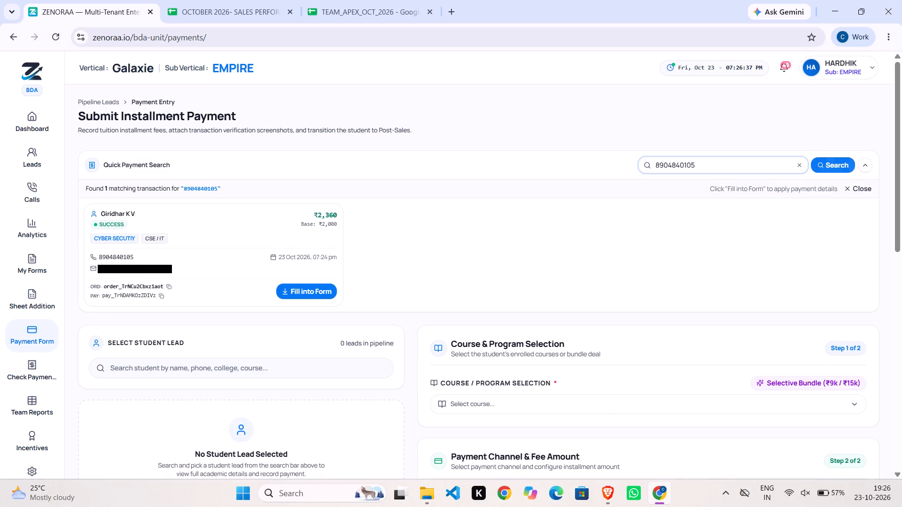
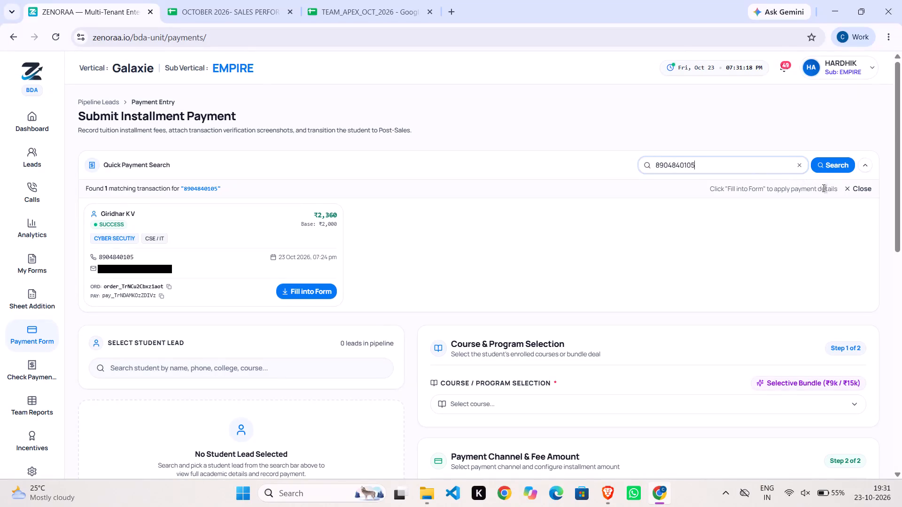
Clear the mobile number from the quick payment search at the head of the installment payment form.
click(799, 167)
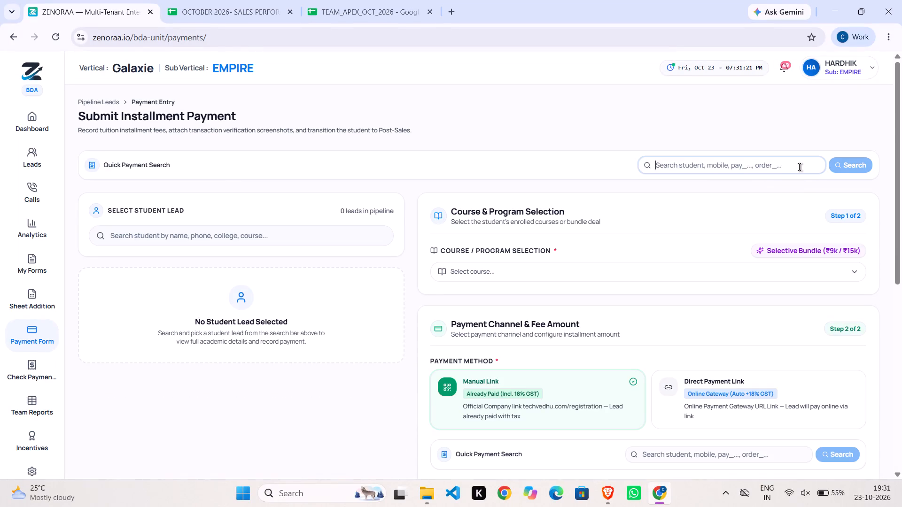
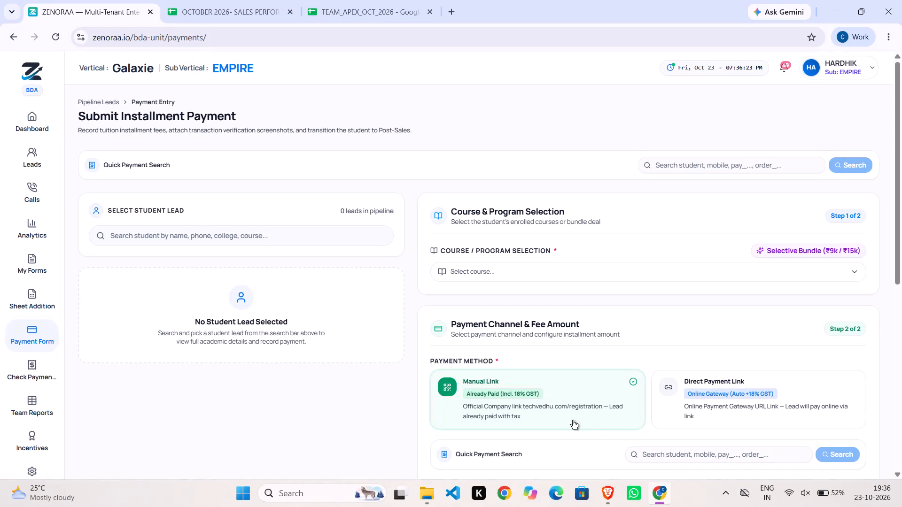
Review the rest of the installment payment form, from payment method and fee fields through receipt upload and onboarding notes.
scroll(348, 386, down, 4)
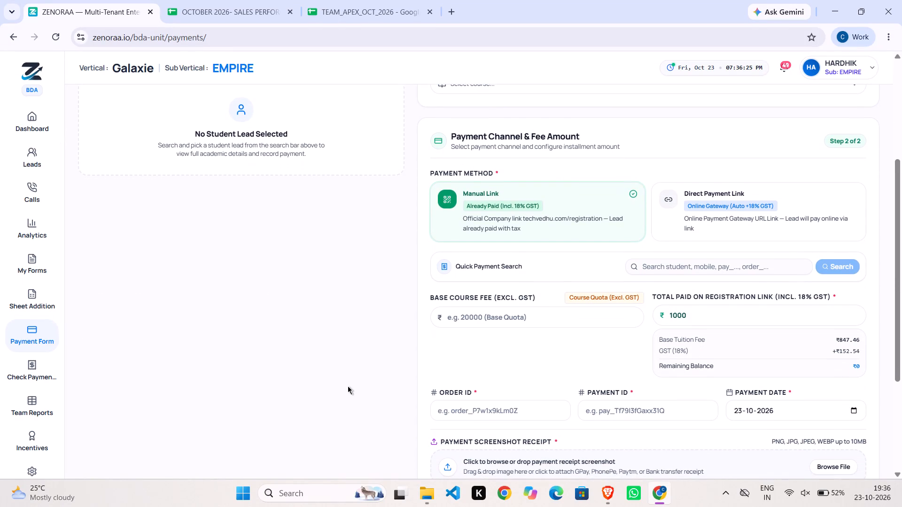
scroll(348, 386, down, 4)
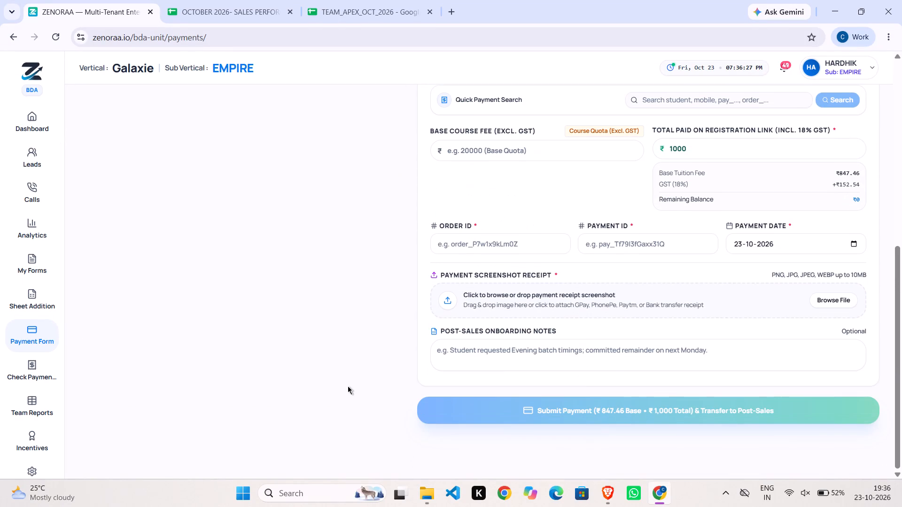
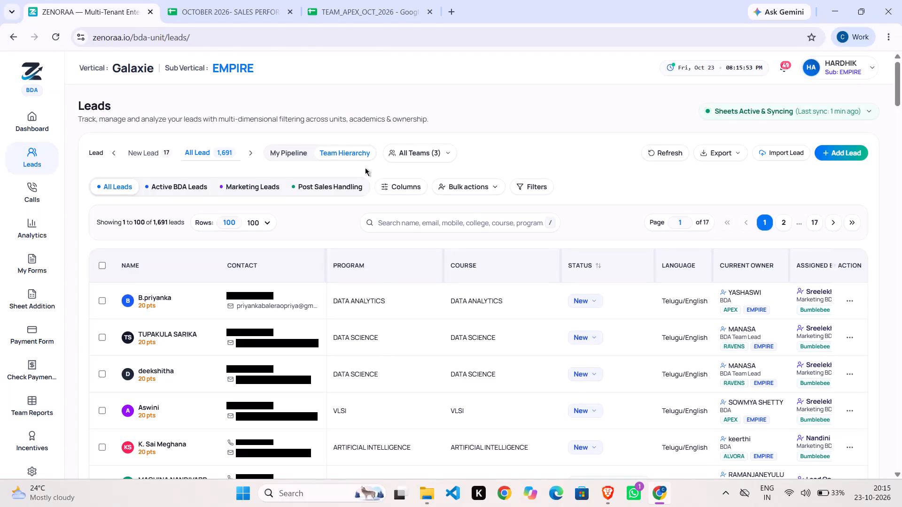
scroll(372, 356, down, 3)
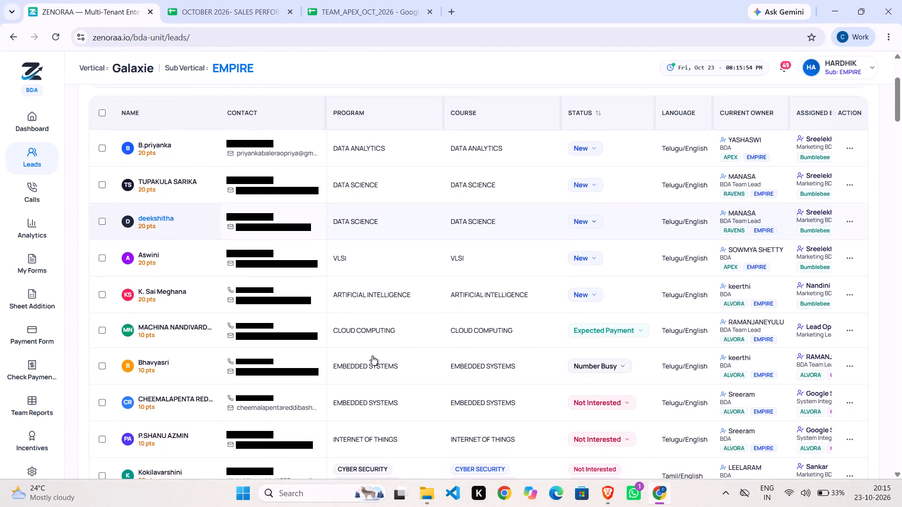
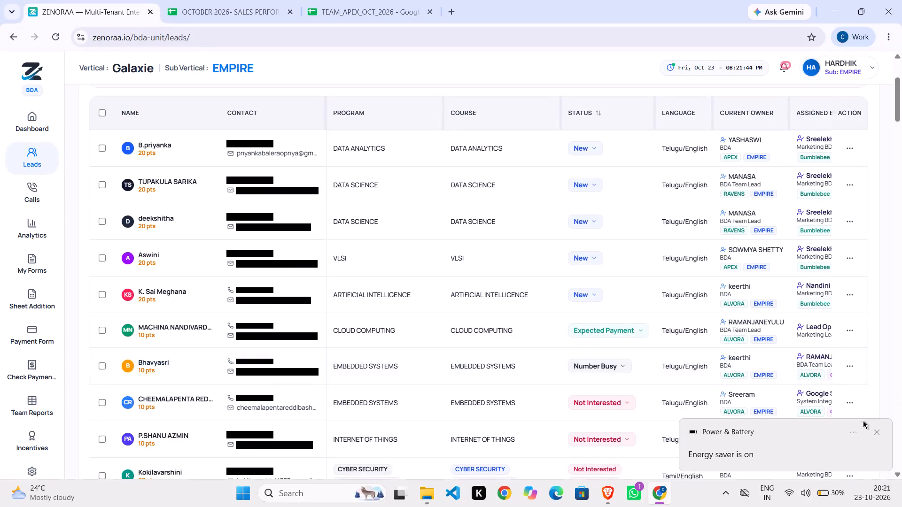
Dismiss the Power & Battery energy saver notification covering the lower part of the leads list.
click(879, 435)
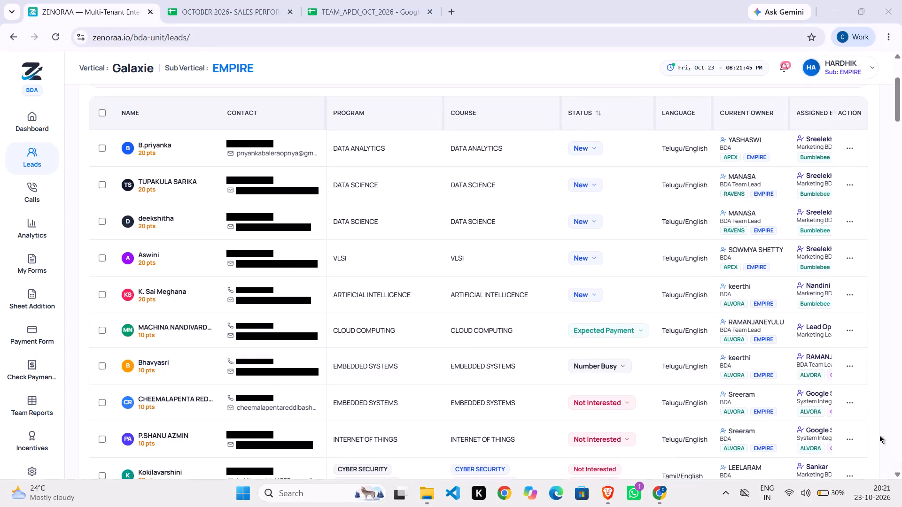
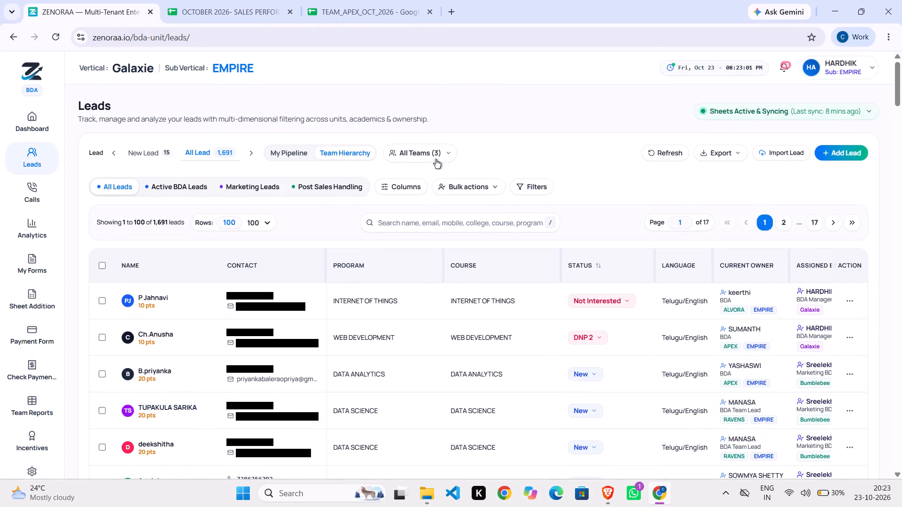
Filter the leads list by status New and representative Bharath (APEX).
click(541, 189)
click(540, 220)
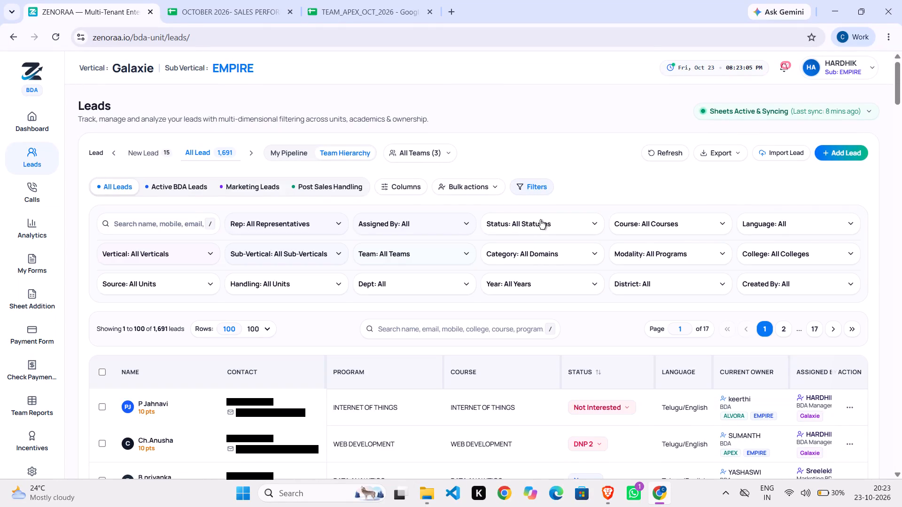
click(510, 314)
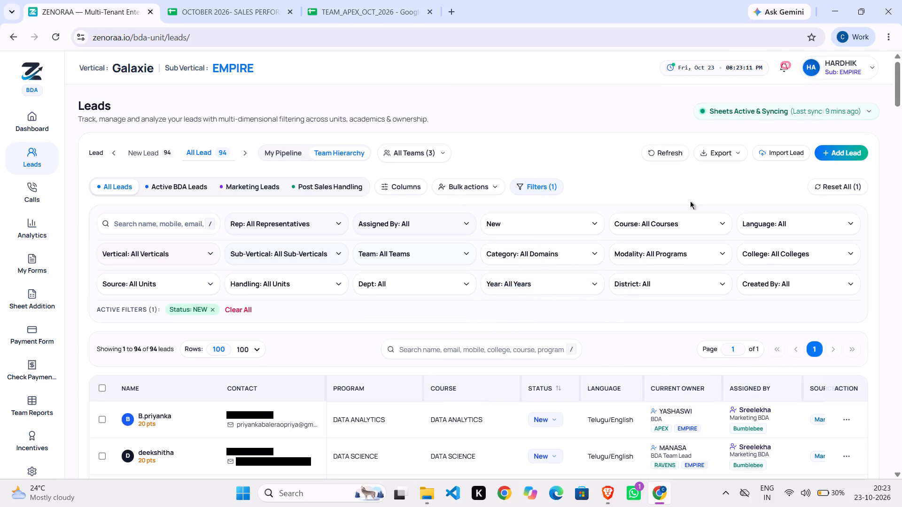
click(279, 227)
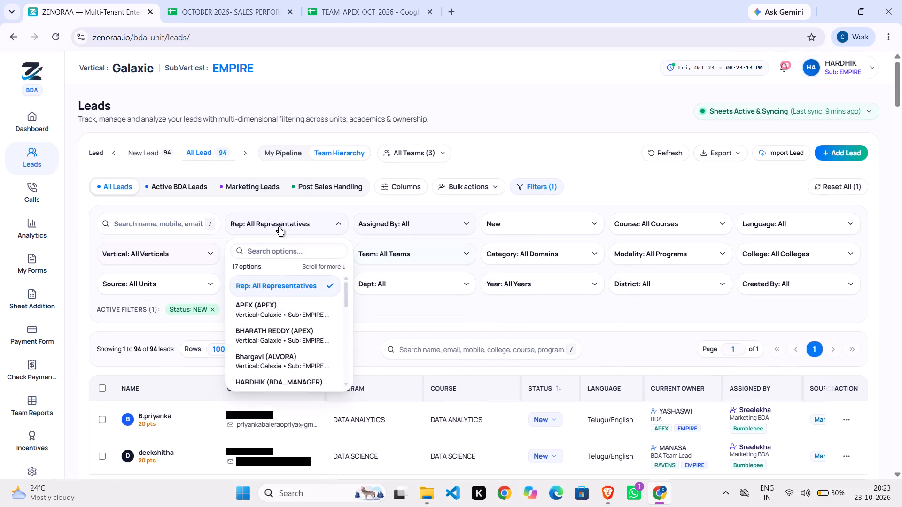
click(282, 332)
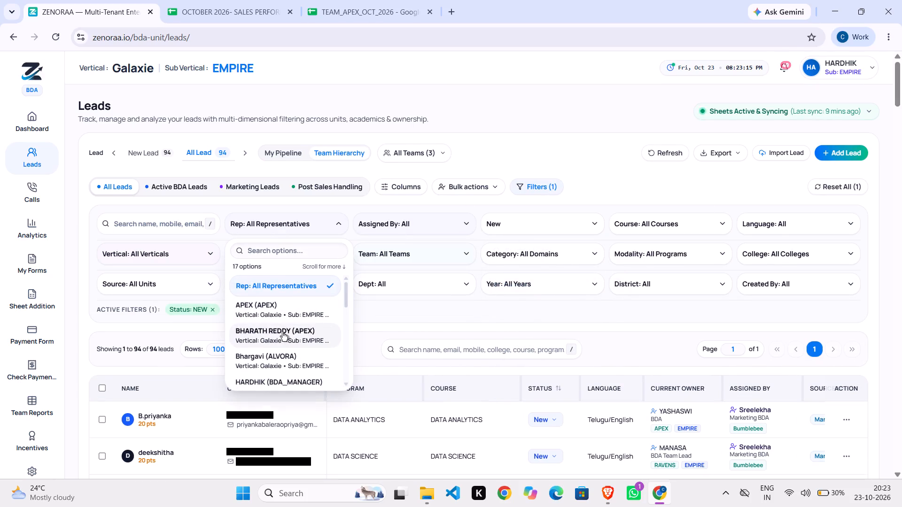
Select all of Bharath's filtered New leads and assign them to Kavya, the BDA in team APEX.
scroll(252, 411, down, 2)
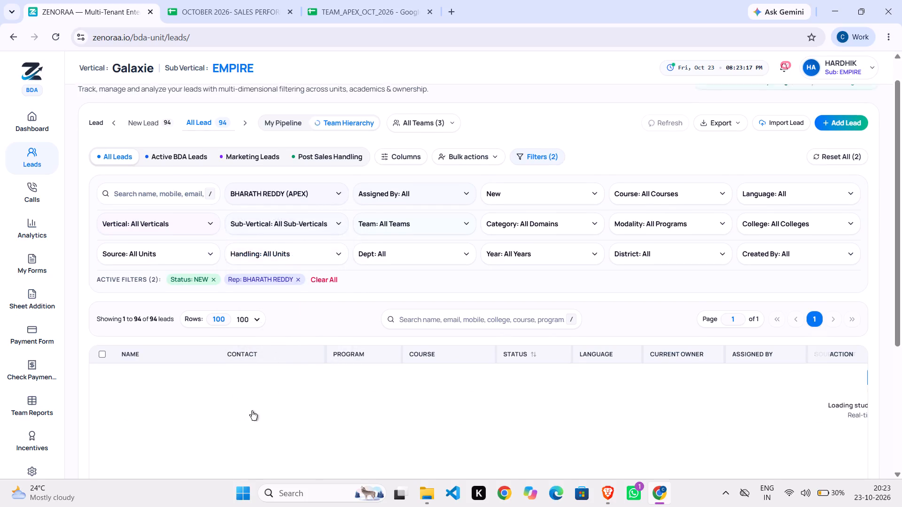
scroll(252, 411, down, 1)
click(99, 283)
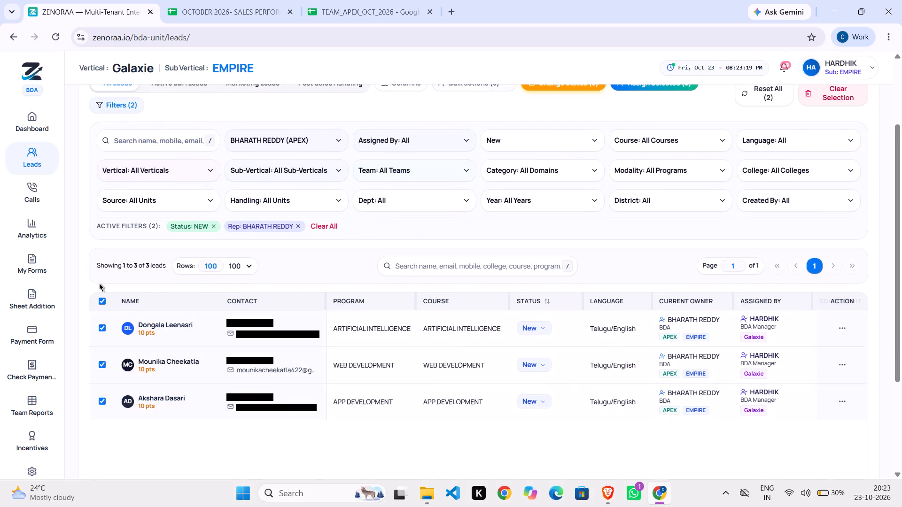
scroll(612, 157, up, 3)
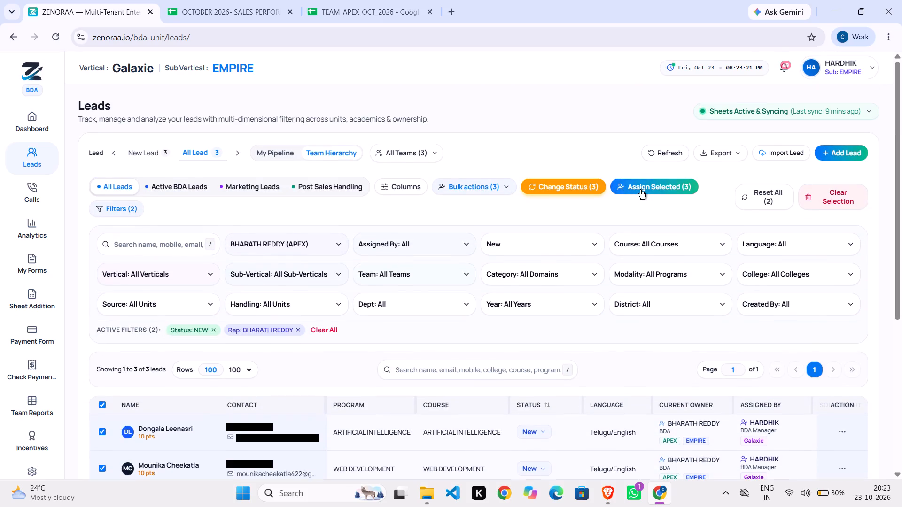
click(639, 184)
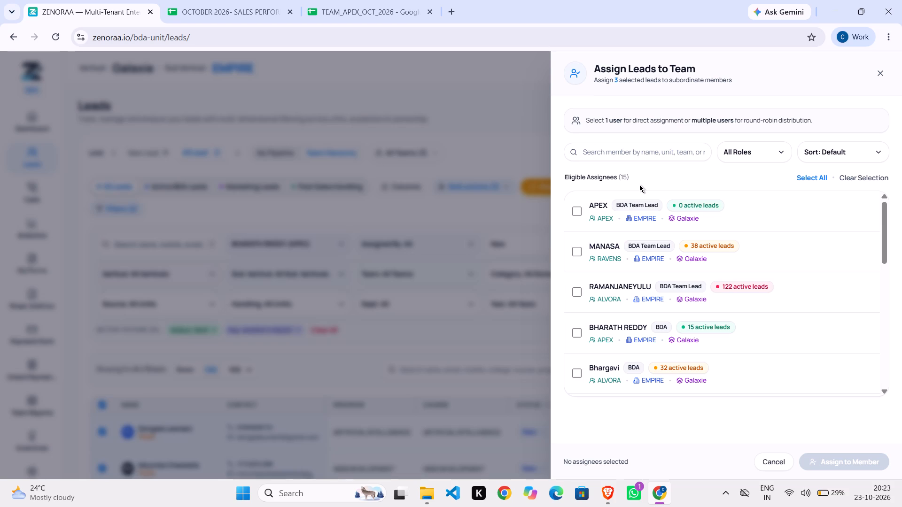
scroll(638, 288, down, 1)
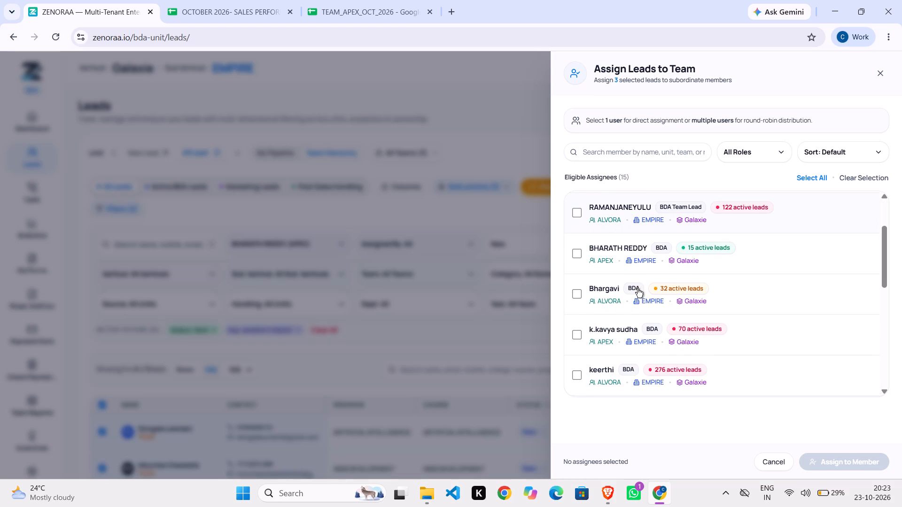
scroll(638, 288, down, 1)
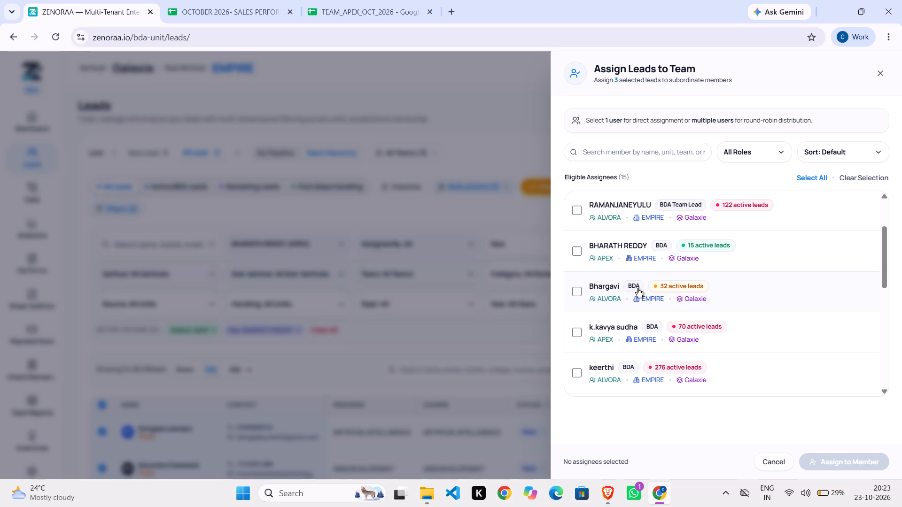
scroll(638, 288, down, 3)
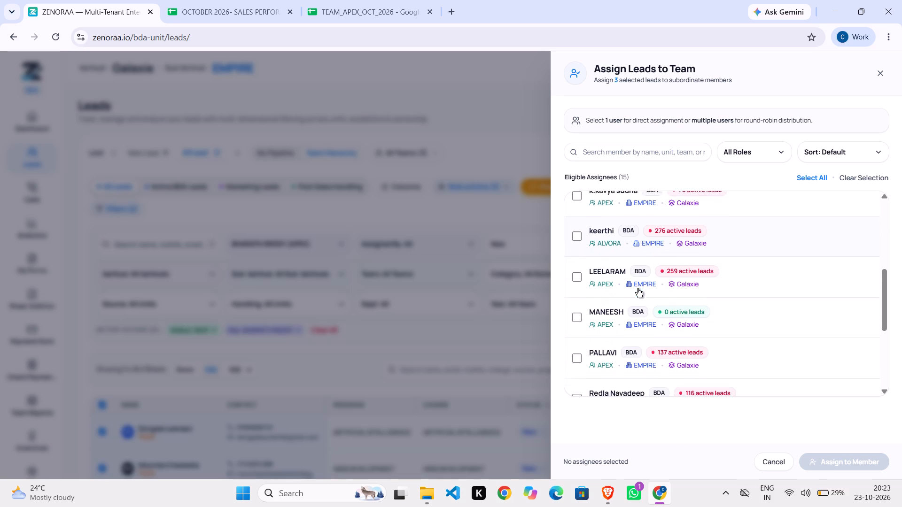
scroll(638, 288, down, 2)
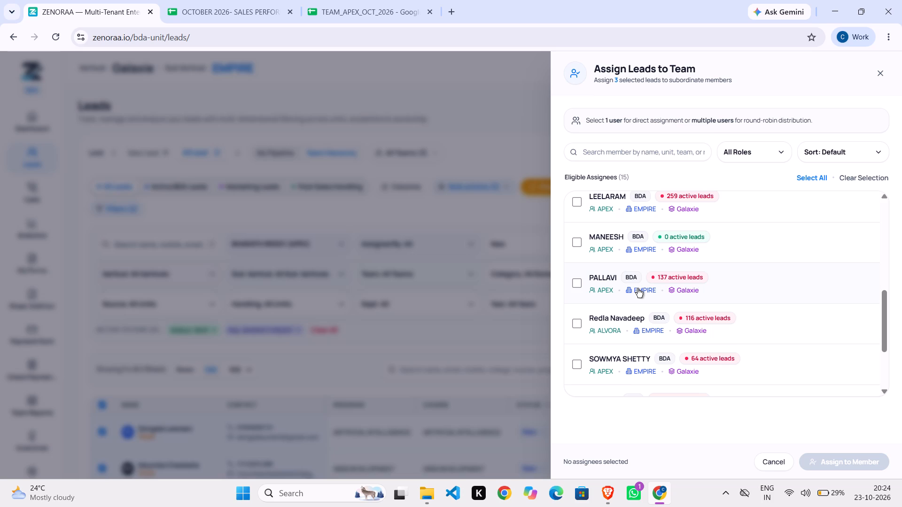
scroll(638, 288, down, 2)
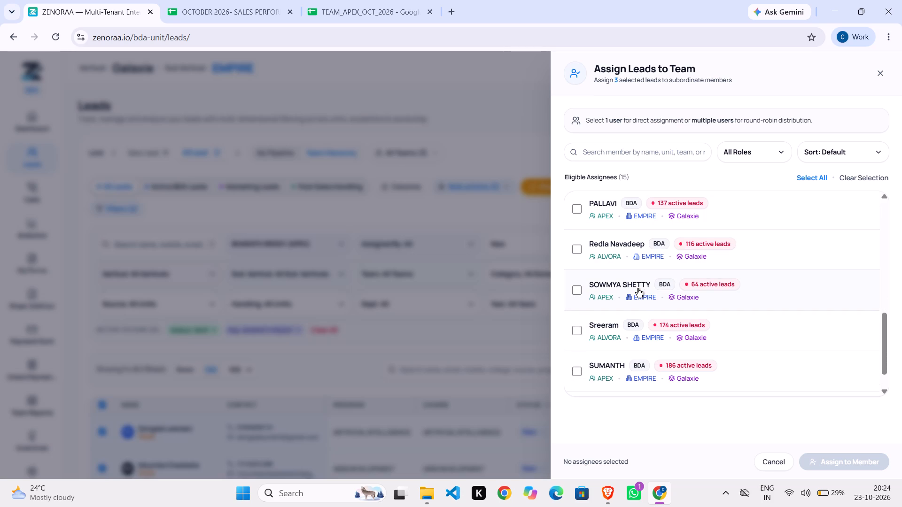
scroll(638, 288, down, 2)
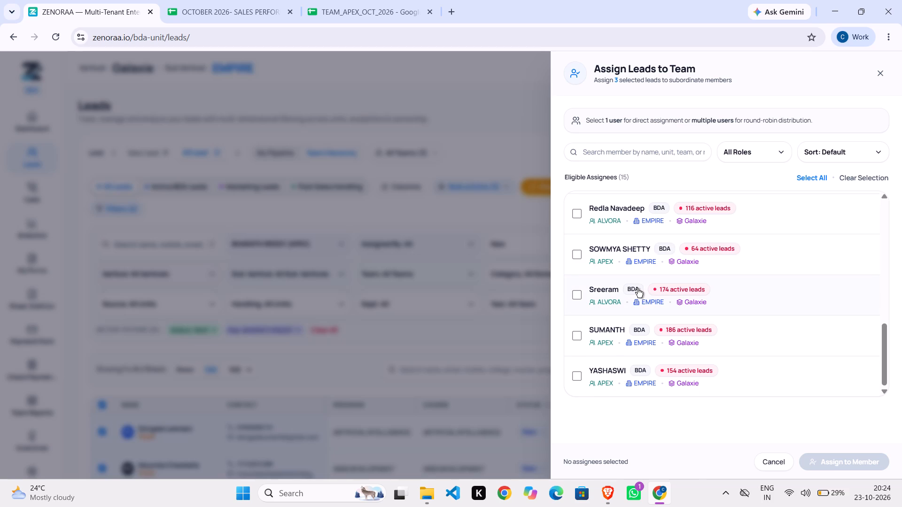
scroll(626, 327, down, 2)
scroll(626, 327, up, 2)
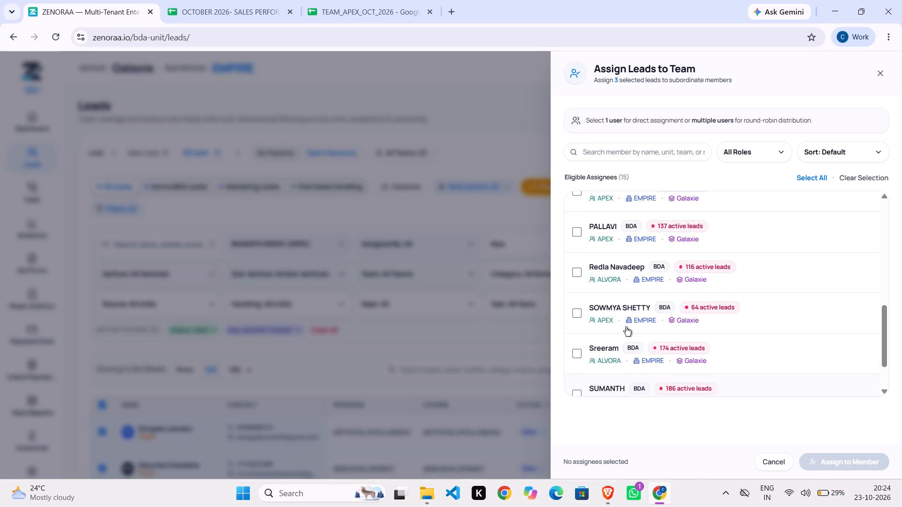
scroll(626, 327, up, 2)
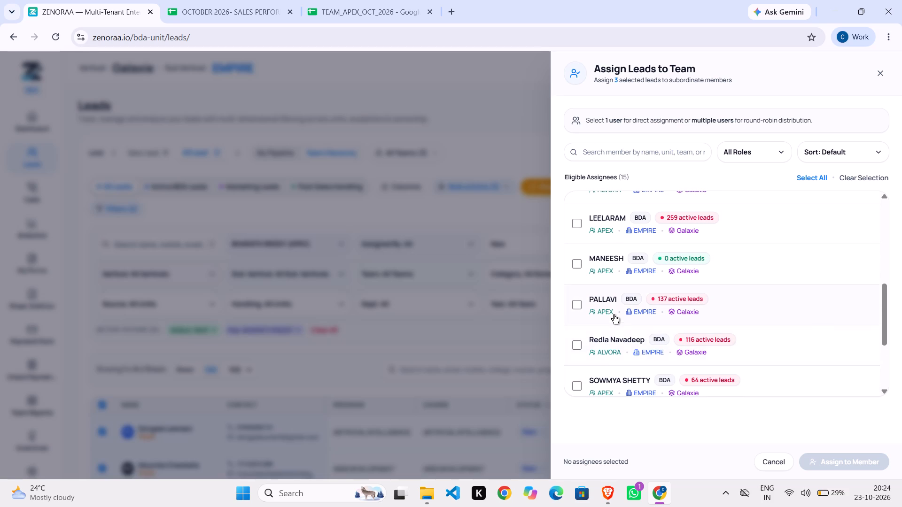
scroll(614, 315, up, 4)
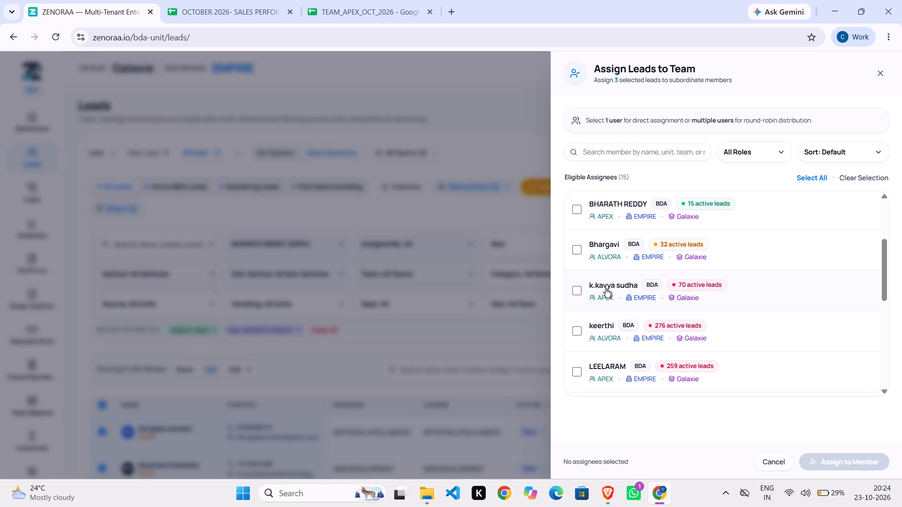
click(606, 288)
click(812, 468)
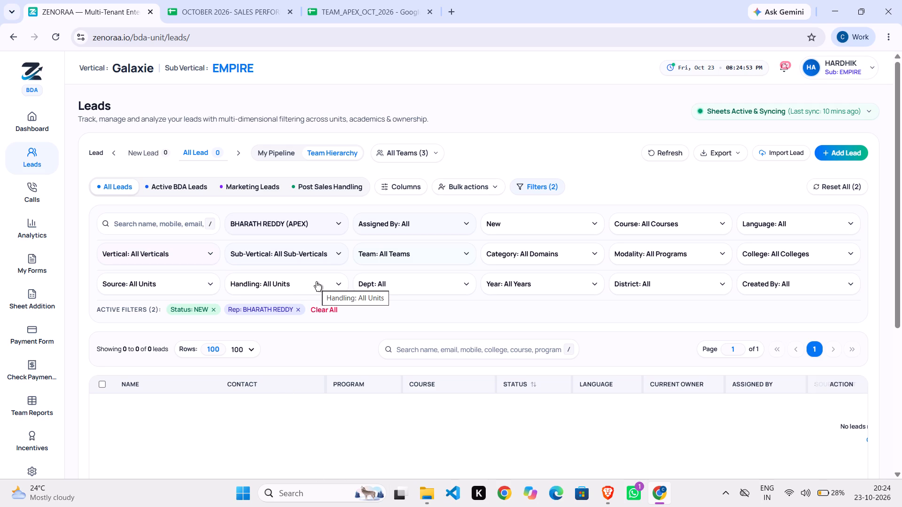
Change the representative filter to Sowmya (APEX), keeping the New status filter.
click(325, 221)
scroll(302, 323, down, 1)
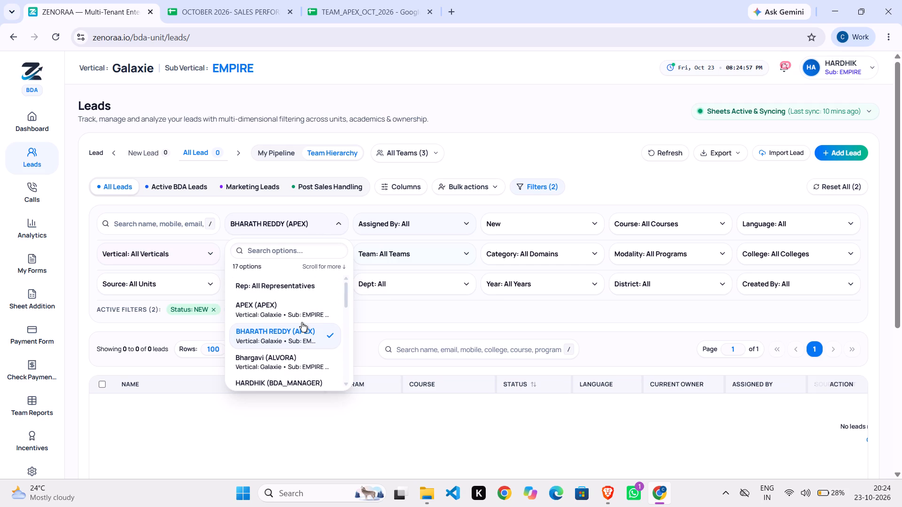
scroll(302, 323, down, 3)
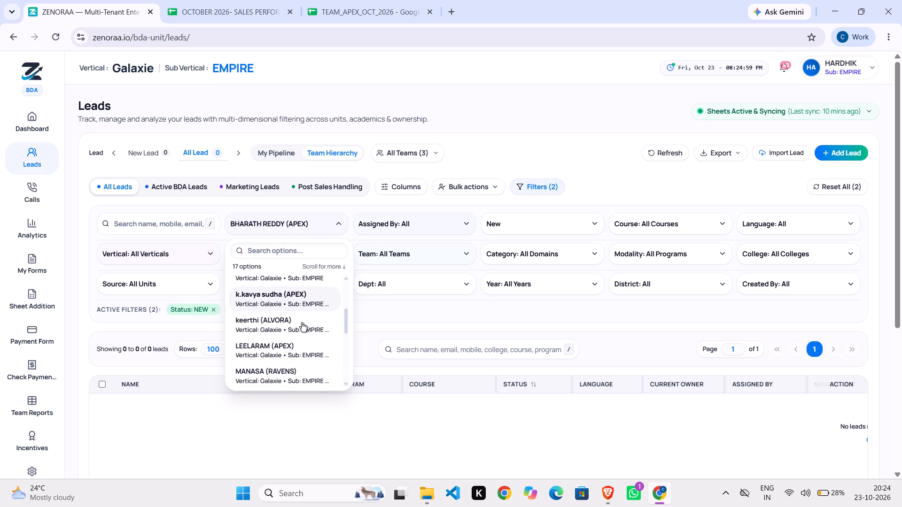
scroll(302, 323, down, 1)
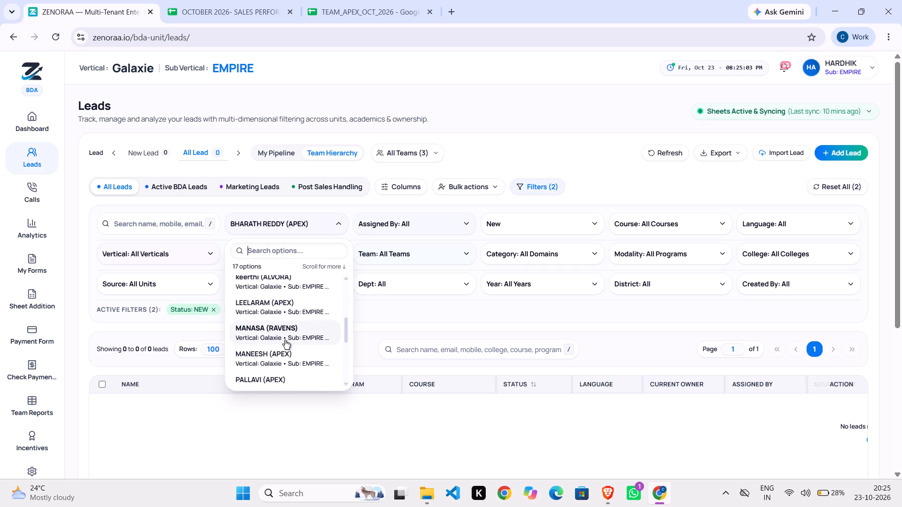
scroll(285, 340, down, 1)
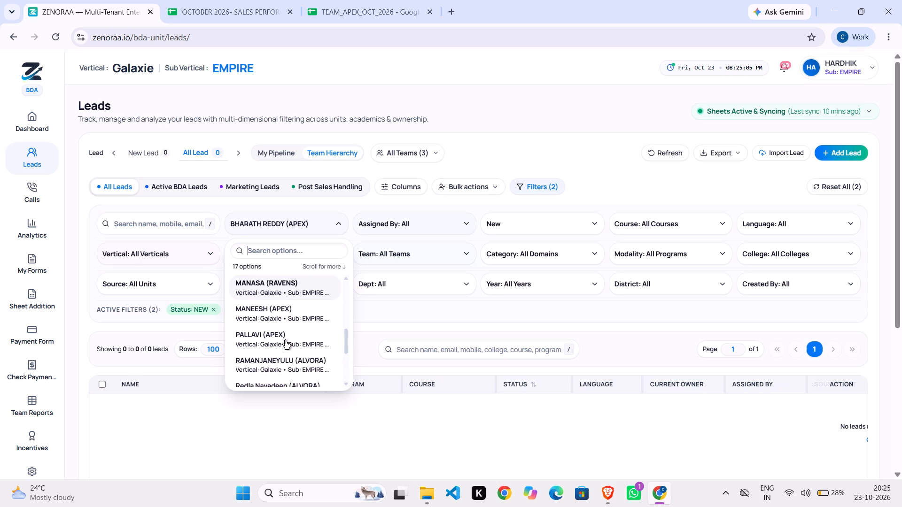
scroll(285, 340, down, 2)
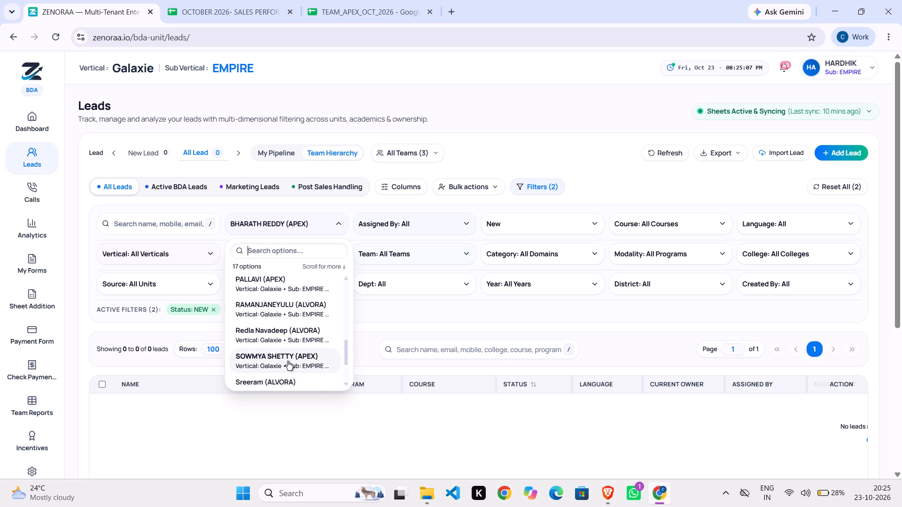
click(288, 361)
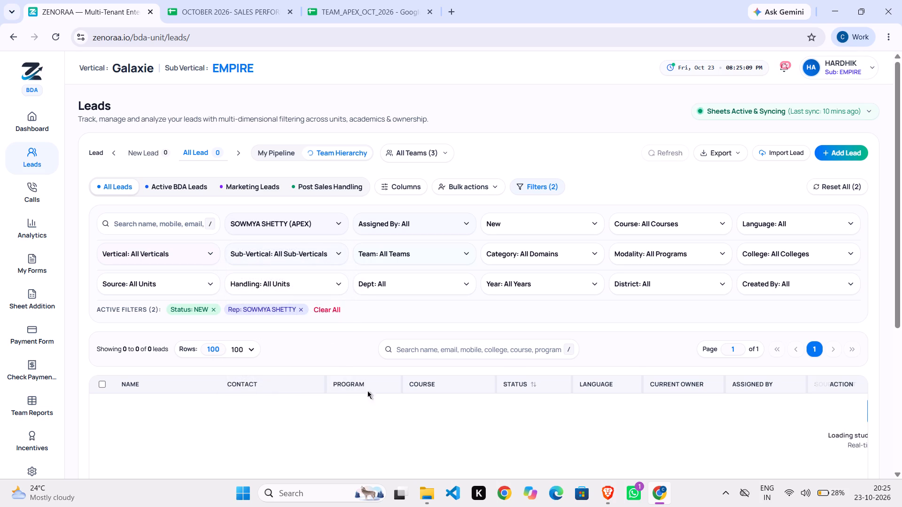
Examine the language, current owner, assigned-by, source unit, handling unit and college columns of Sowmya's New leads.
scroll(428, 435, down, 3)
scroll(428, 435, left, 3)
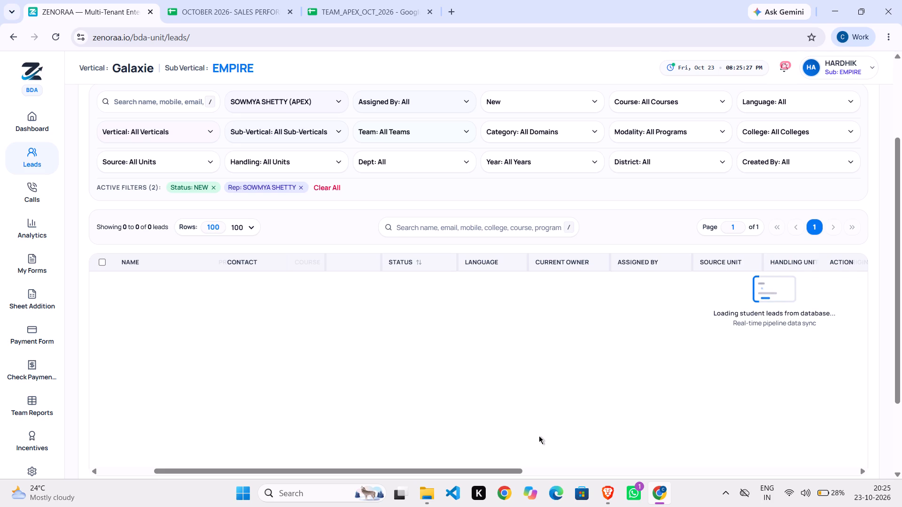
scroll(539, 436, left, 4)
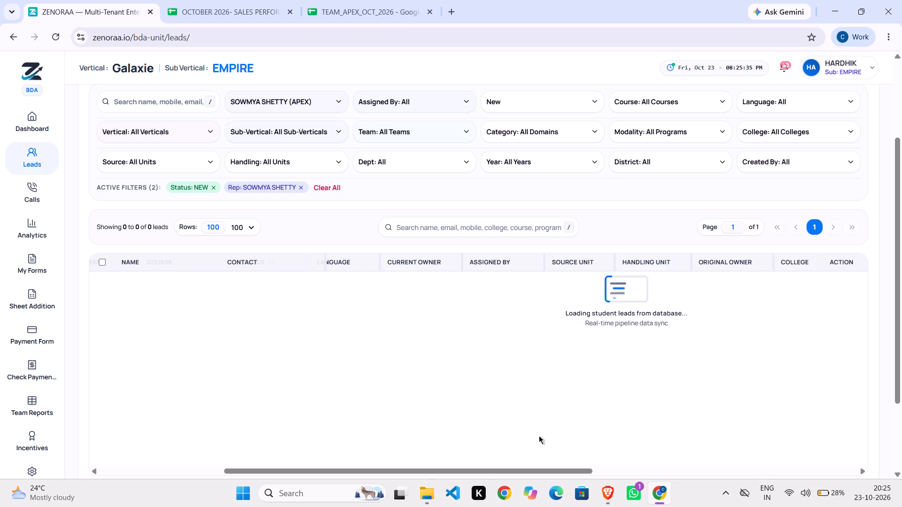
scroll(590, 433, left, 1)
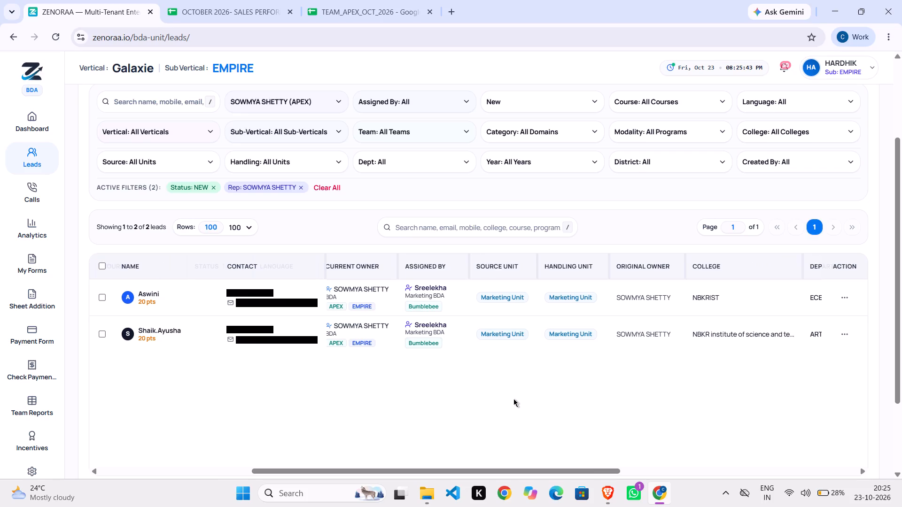
scroll(513, 399, right, 1)
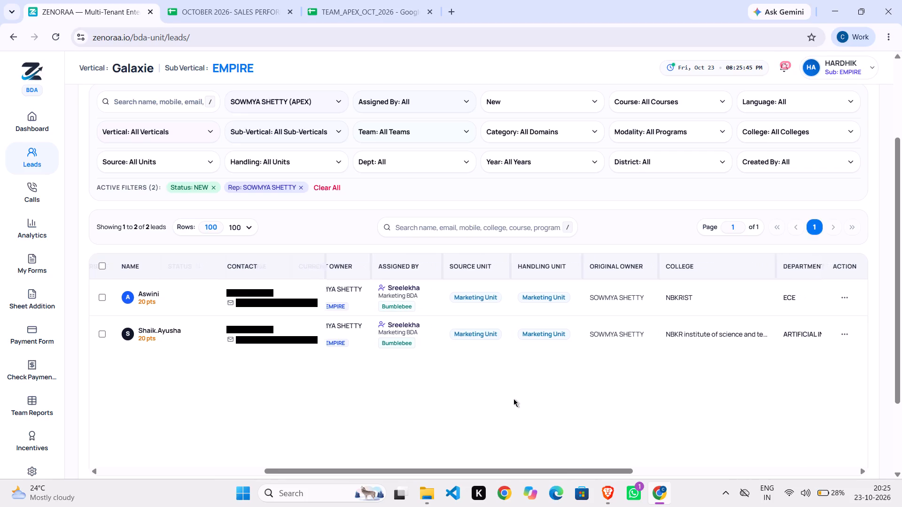
scroll(513, 399, right, 1)
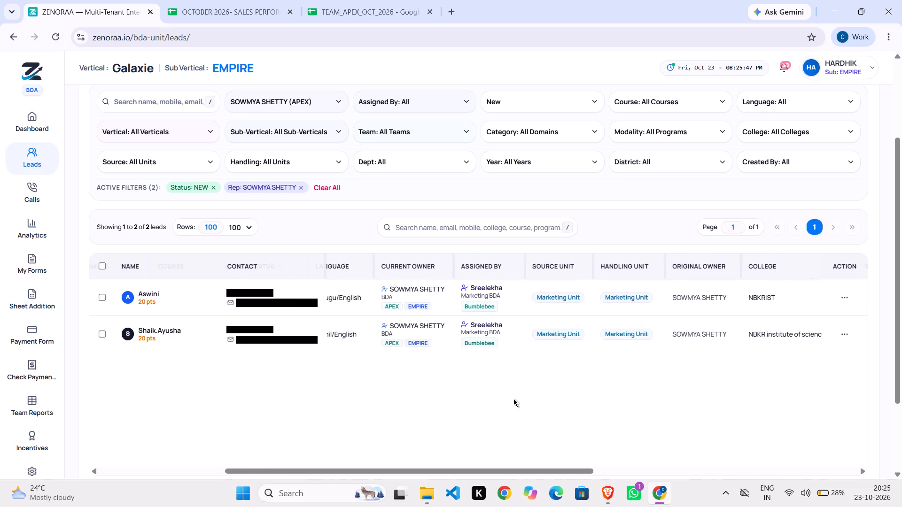
scroll(513, 399, right, 1)
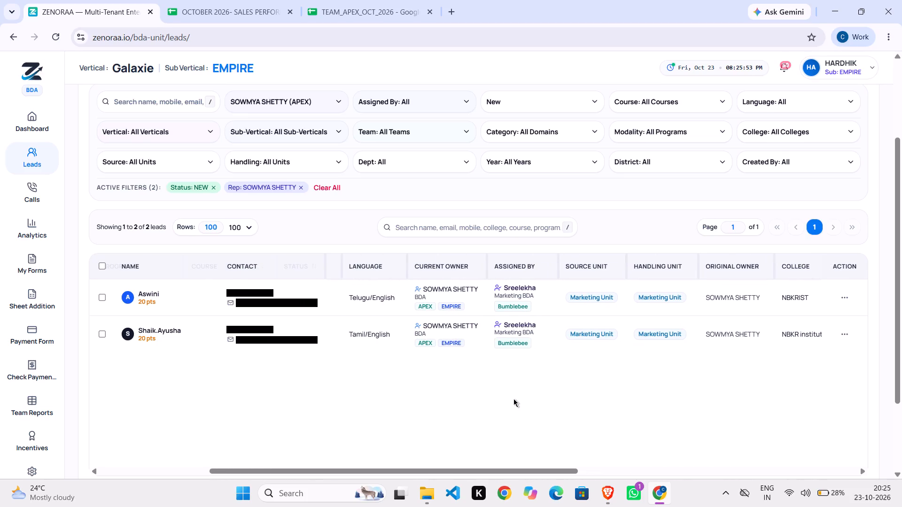
scroll(513, 399, left, 1)
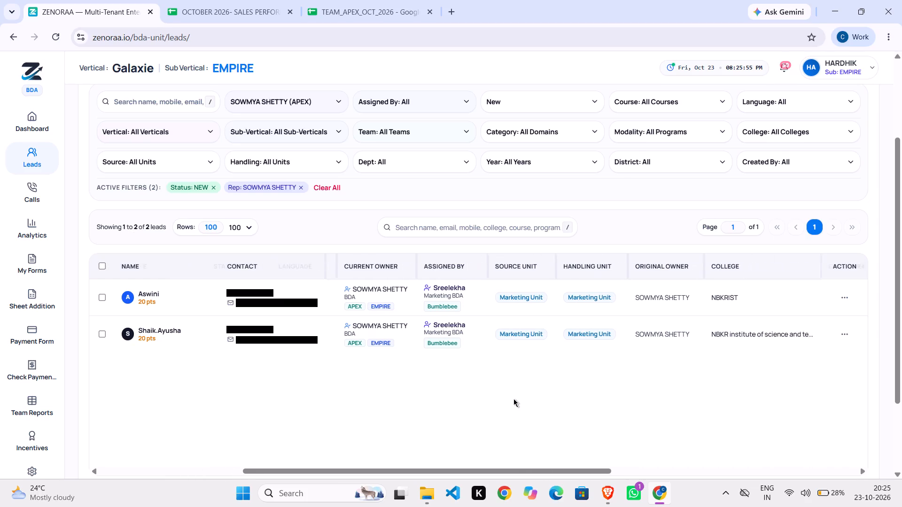
scroll(513, 399, left, 1)
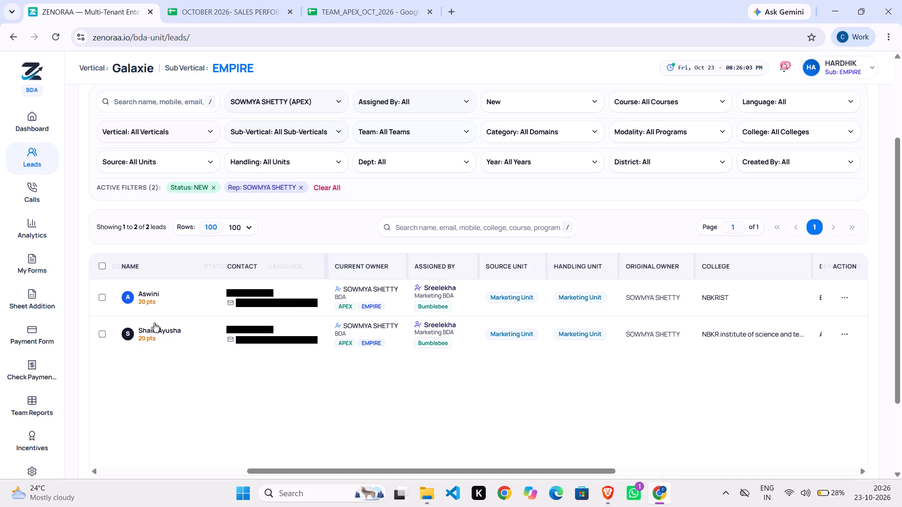
Select all of Sowmya's filtered New leads and assign them directly to Kavya, the BDA in team APEX.
click(98, 267)
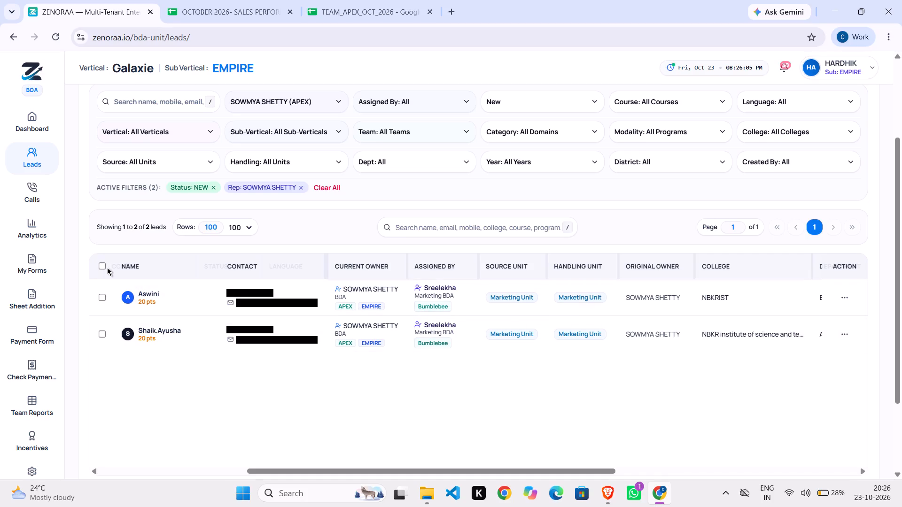
click(102, 265)
scroll(491, 345, left, 5)
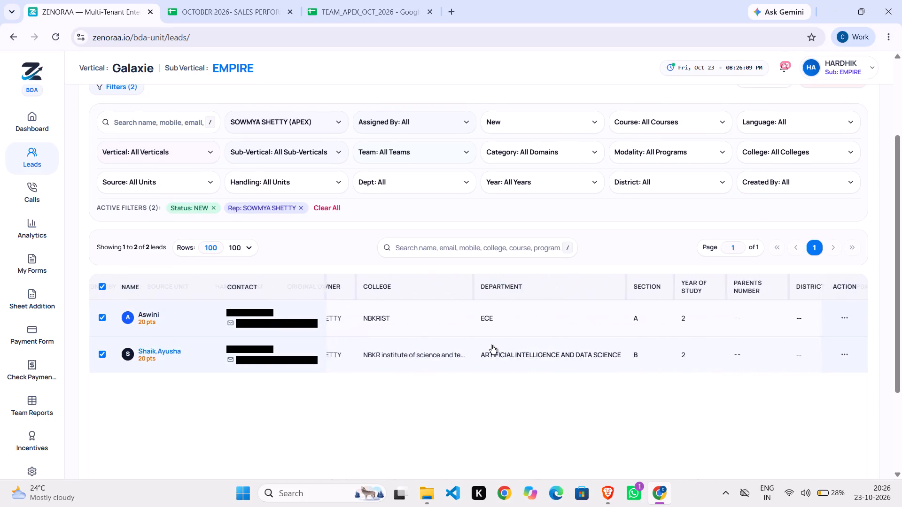
scroll(491, 345, left, 4)
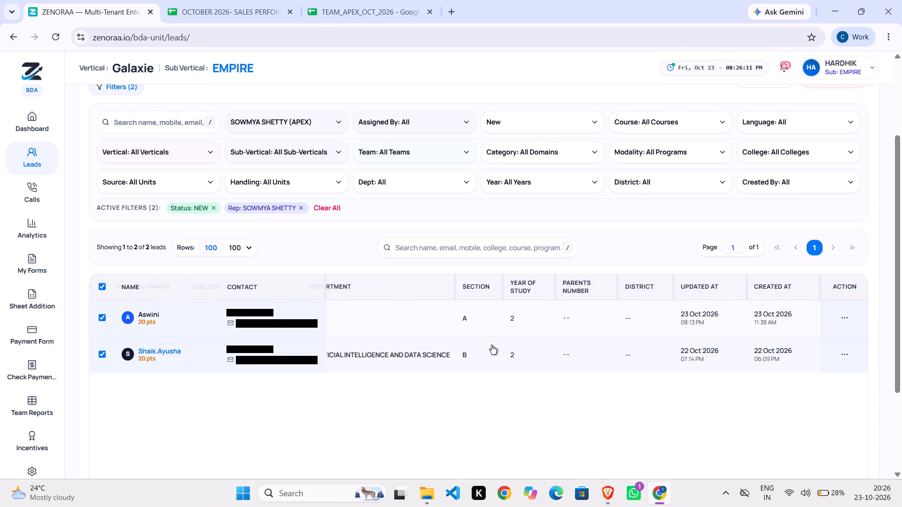
scroll(684, 220, up, 3)
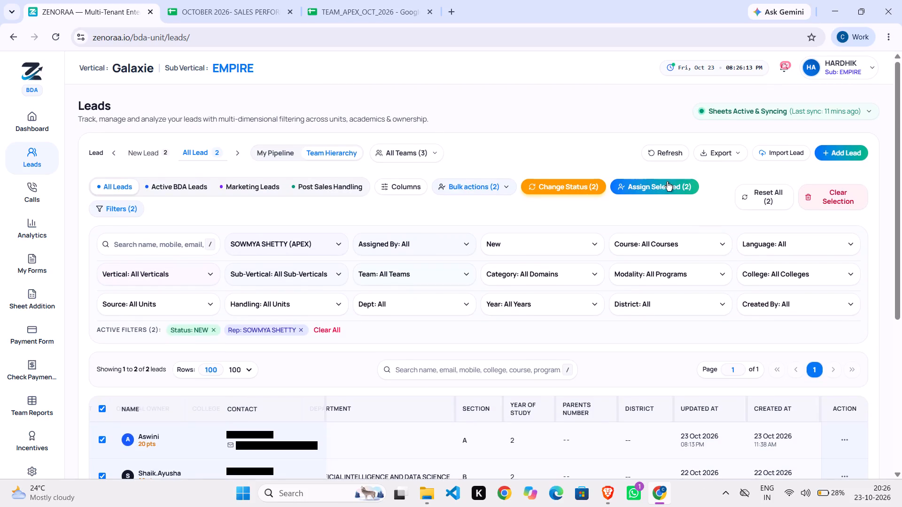
click(667, 182)
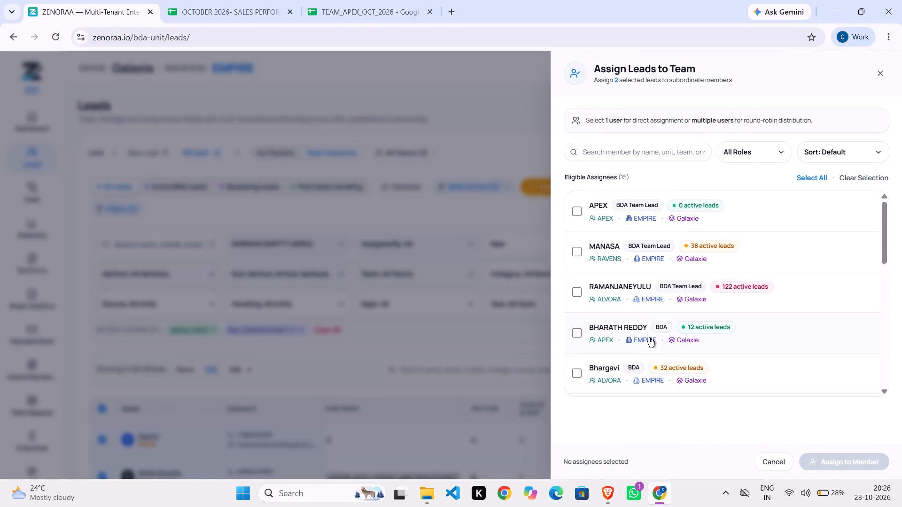
scroll(649, 338, down, 3)
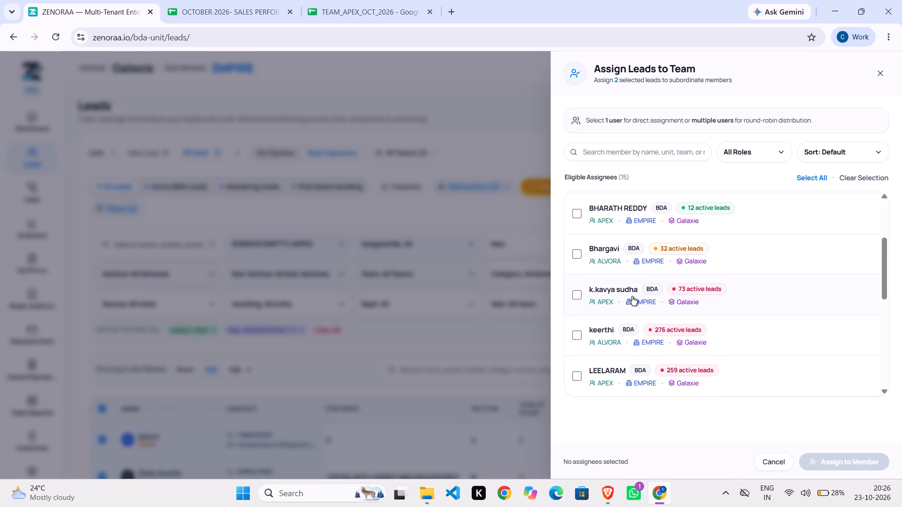
click(632, 296)
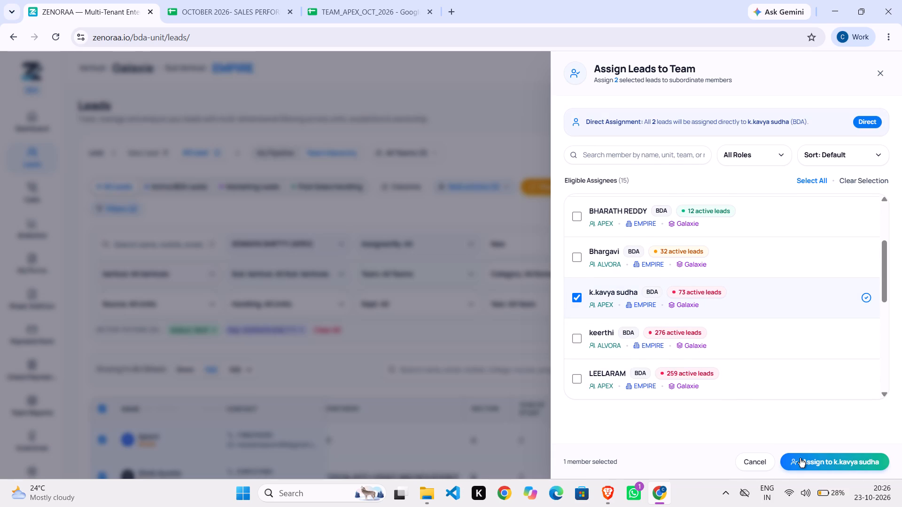
click(800, 458)
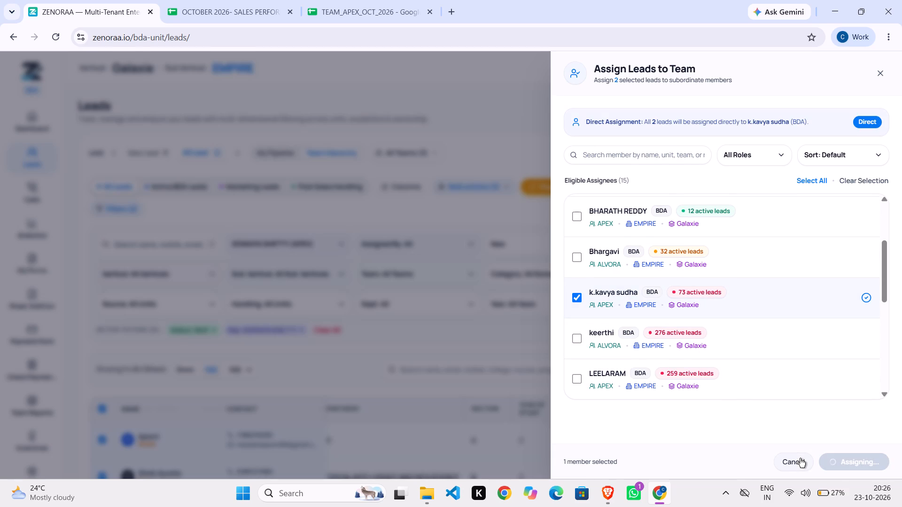